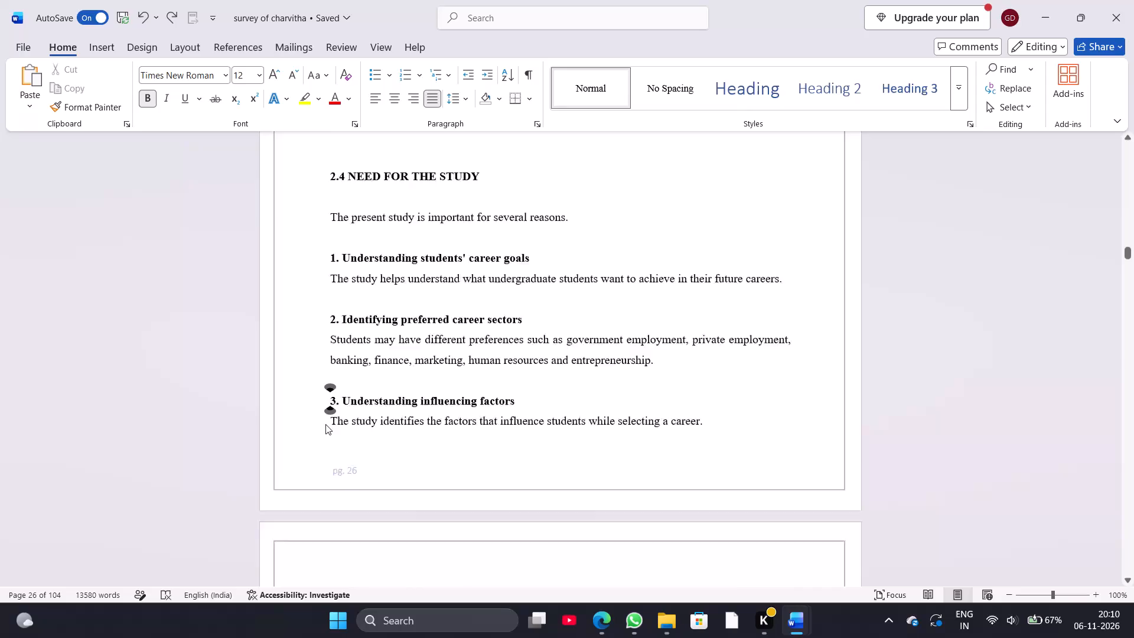
Remove the blank line between the 2.4 NEED FOR THE STUDY heading and its introductory sentence.
scroll(325, 424, up, 3)
click(327, 466)
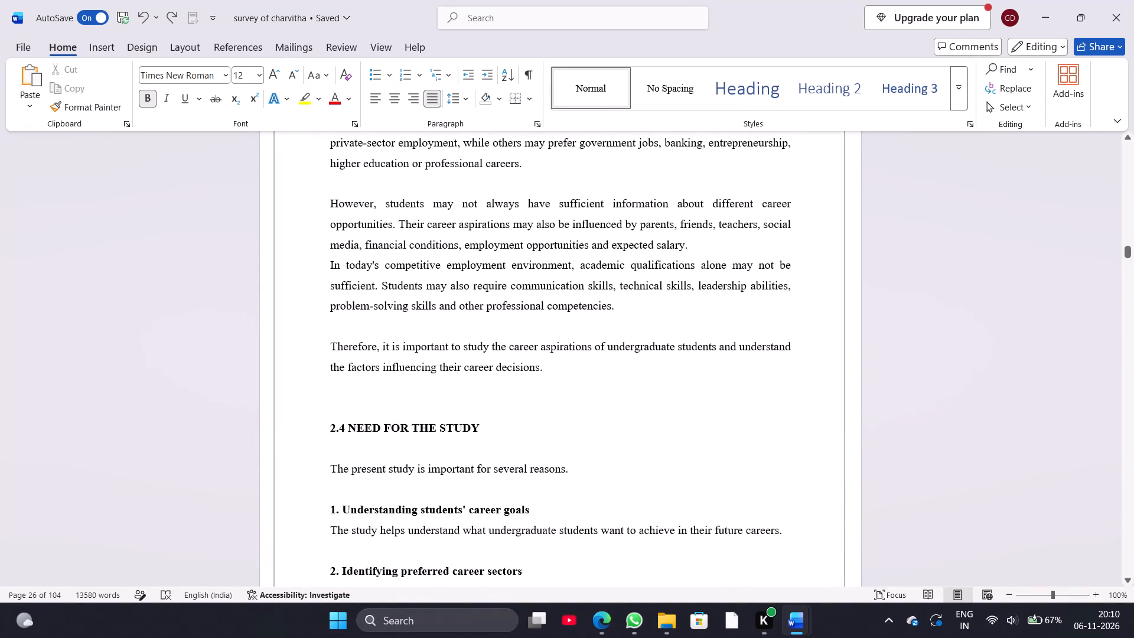
key(BackSpace)
Delete research questions 7 to 10 in section 2.6, along with the blank line below them.
scroll(327, 466, down, 3)
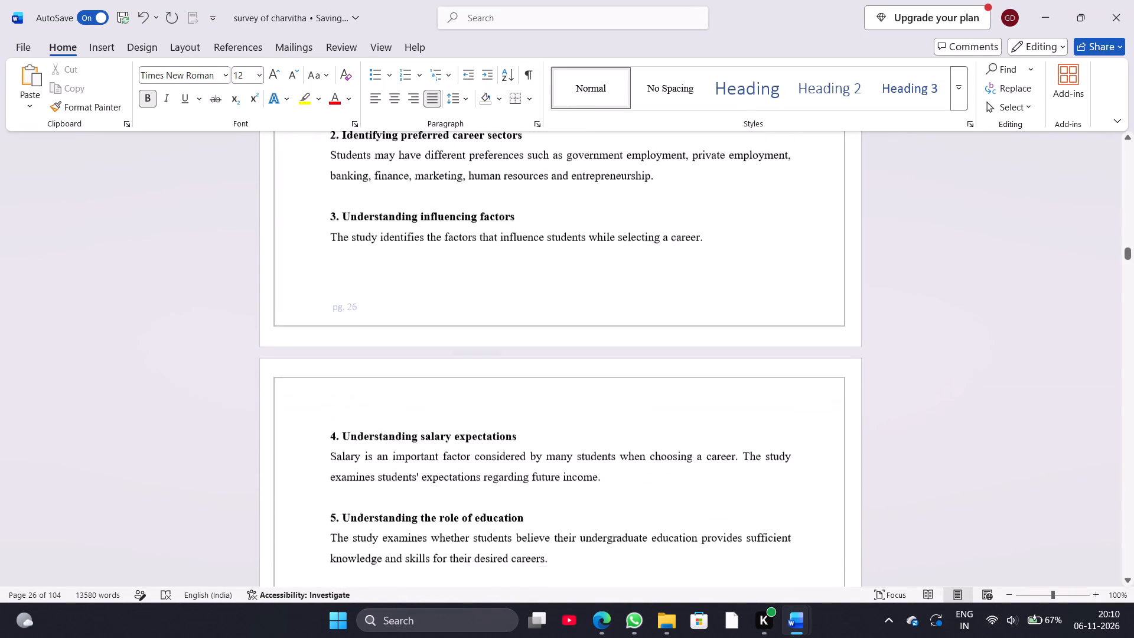
scroll(327, 466, down, 5)
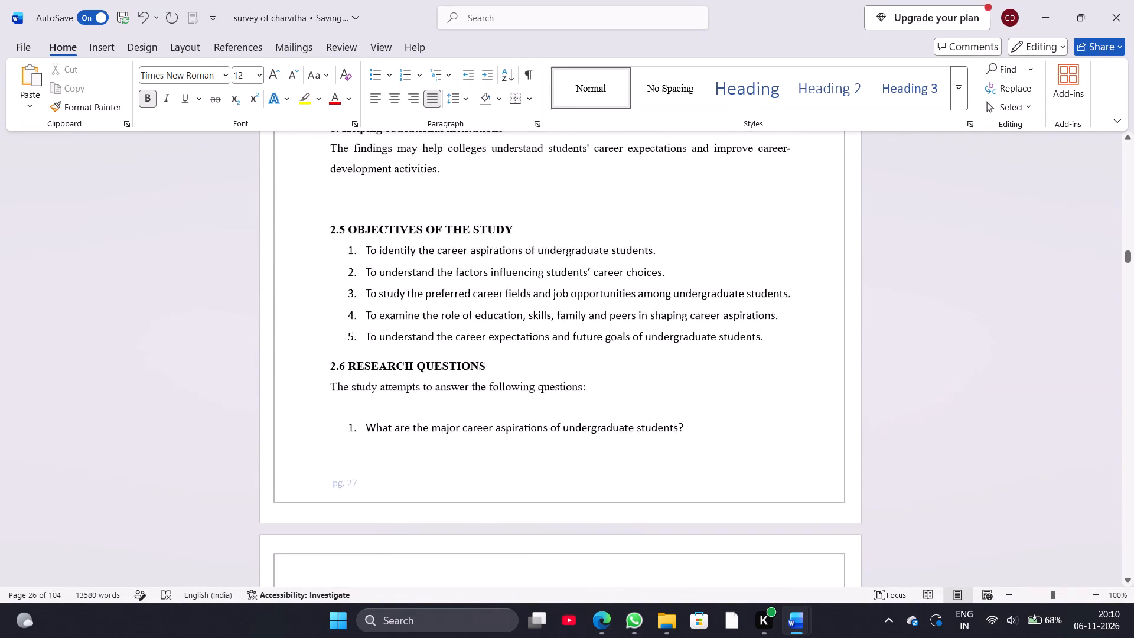
scroll(327, 466, down, 3)
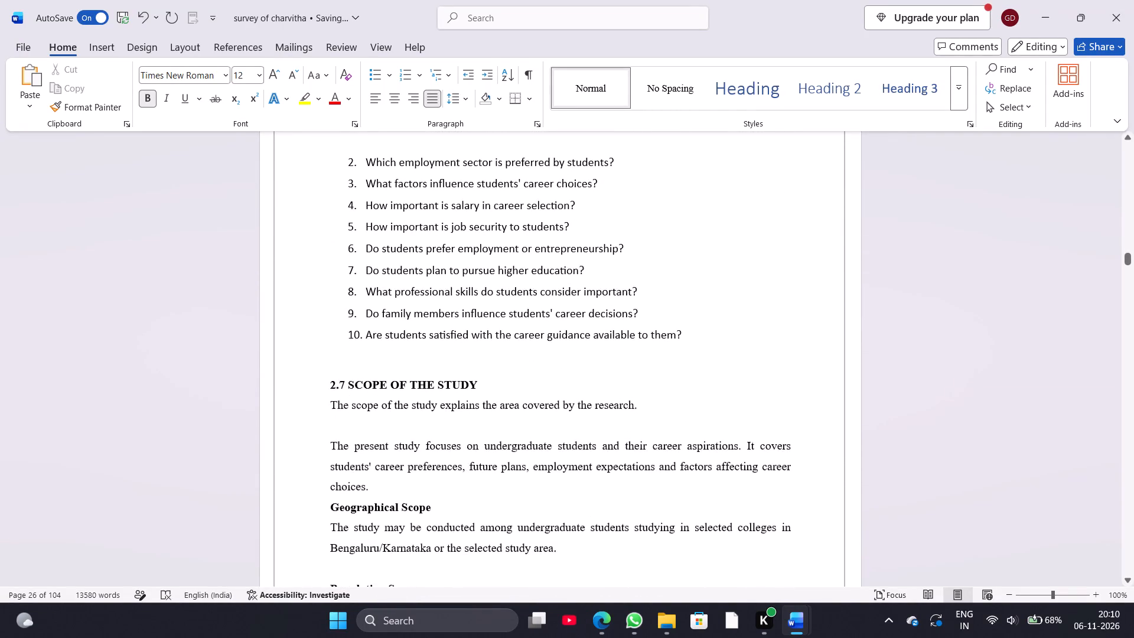
scroll(327, 466, up, 1)
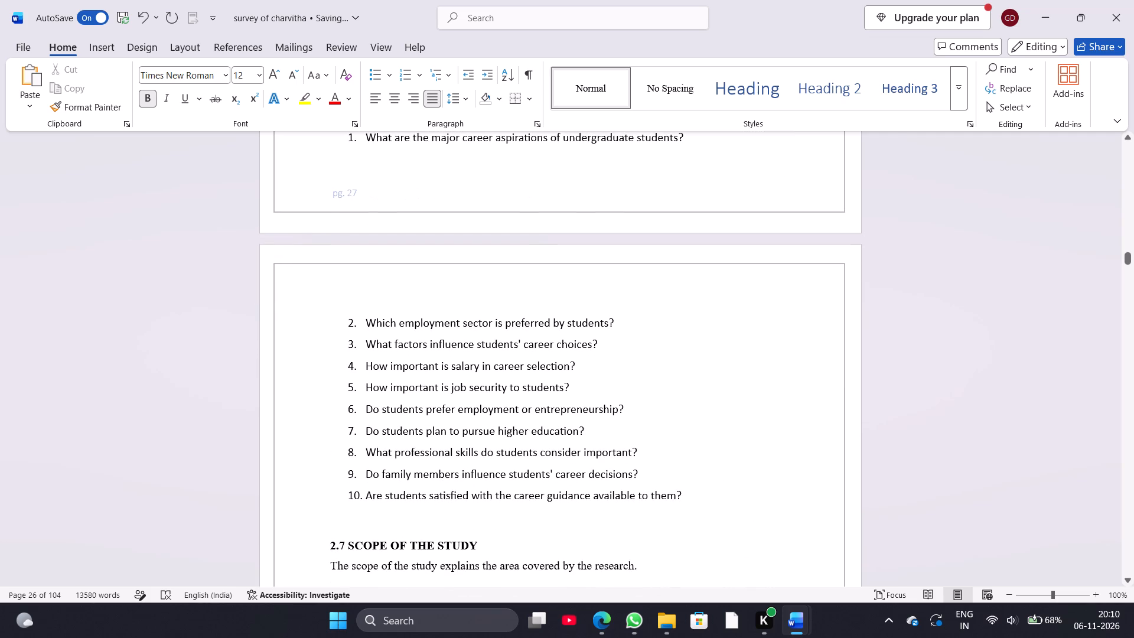
drag(343, 429, 666, 530)
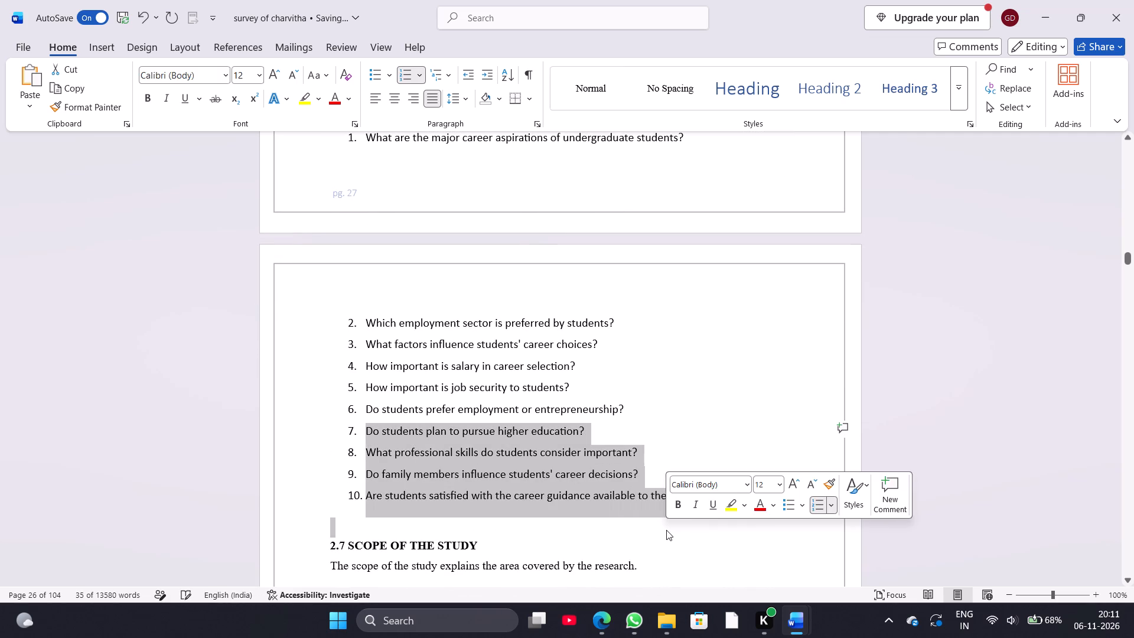
key(Delete)
Delete the Subject Scope bullets Family influence, Career guidance, and Internship and placement expectations.
scroll(666, 530, down, 3)
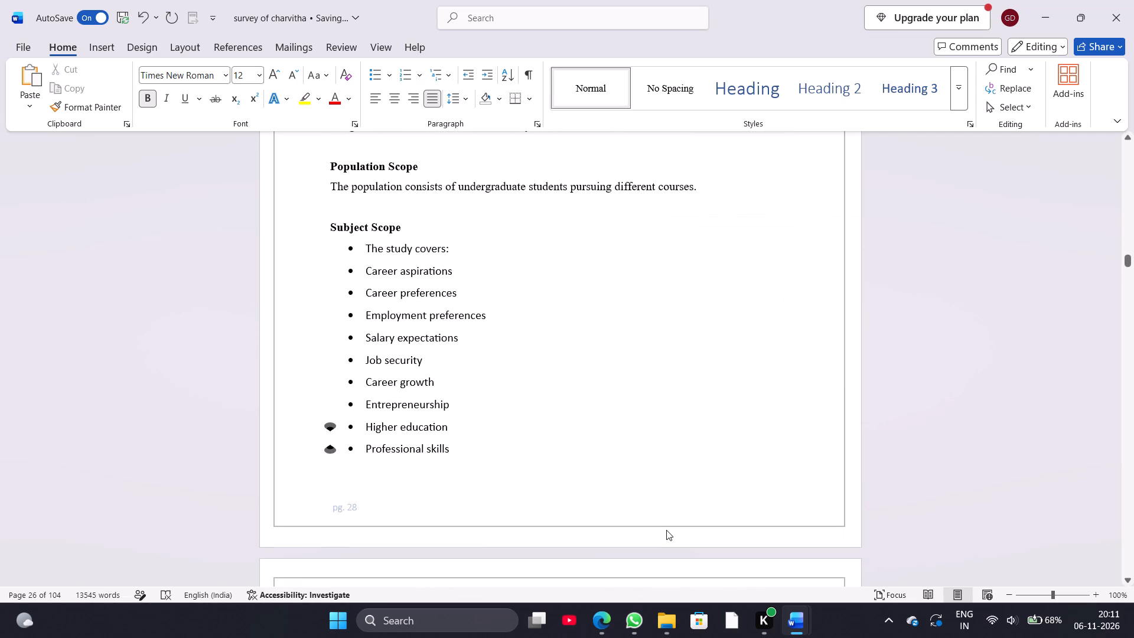
scroll(666, 530, down, 4)
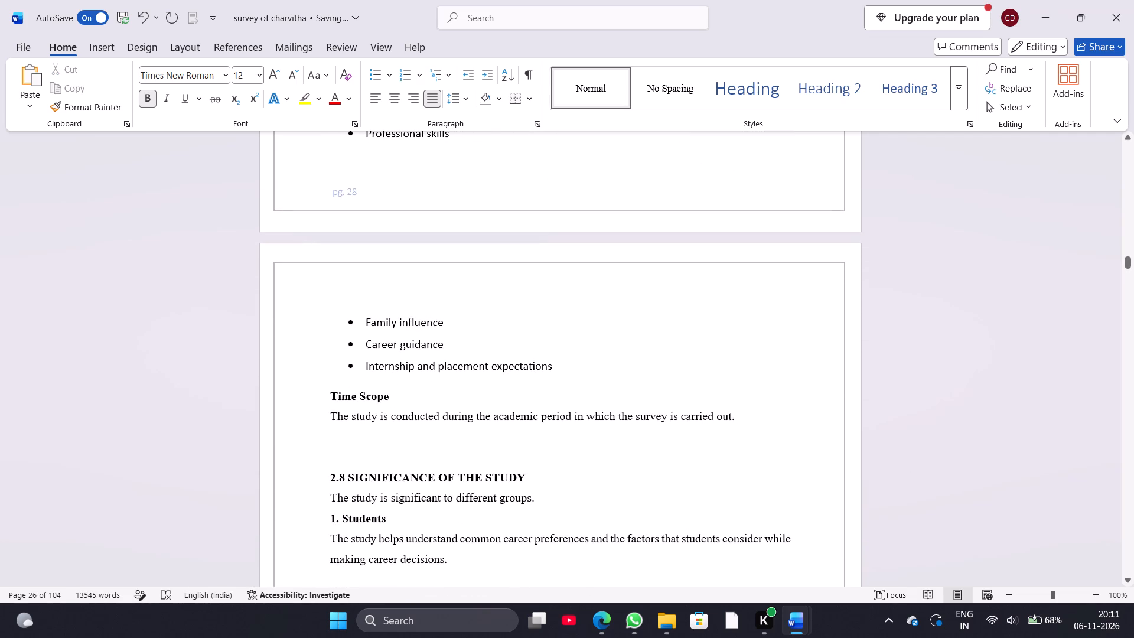
drag(343, 317, 519, 366)
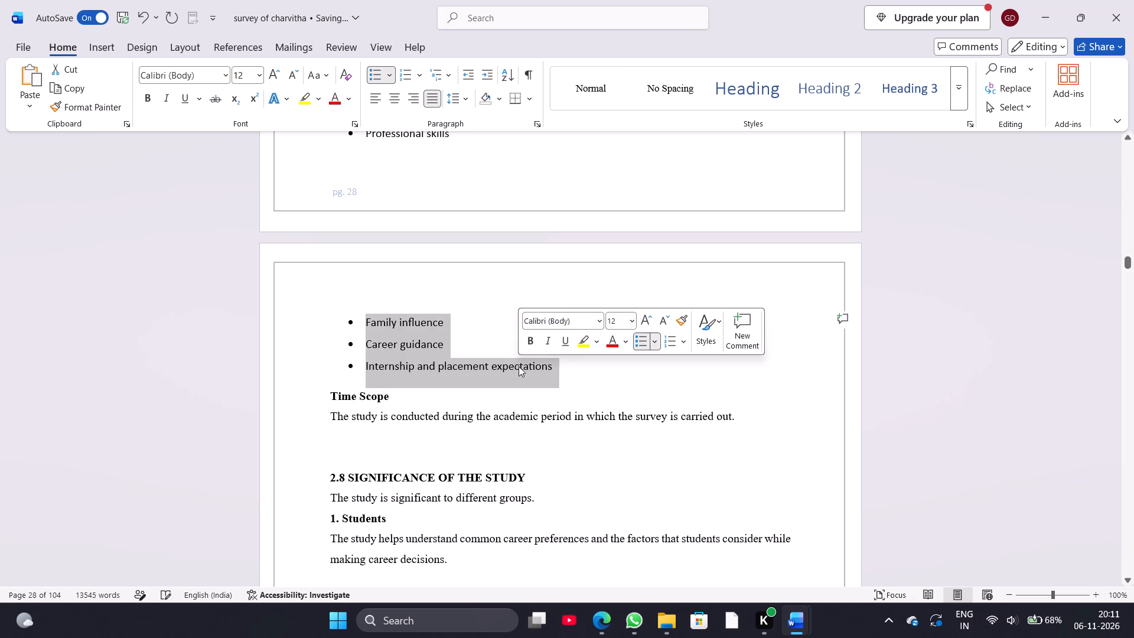
key(Delete)
Remove one blank line above the 2.8 SIGNIFICANCE OF THE STUDY heading.
scroll(519, 366, down, 1)
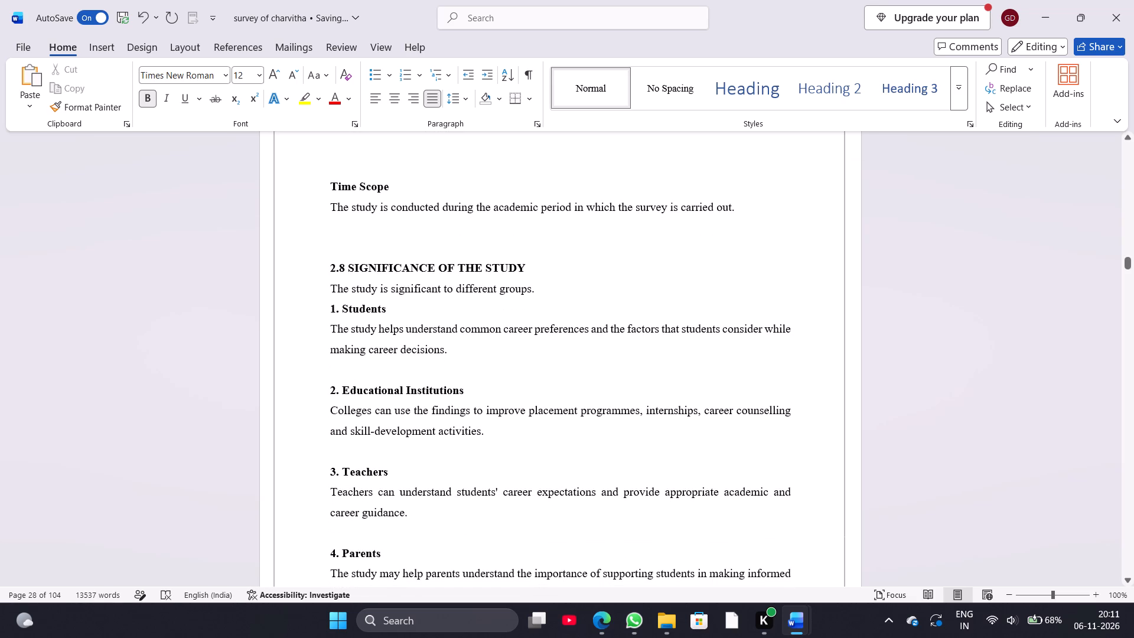
click(318, 274)
click(330, 268)
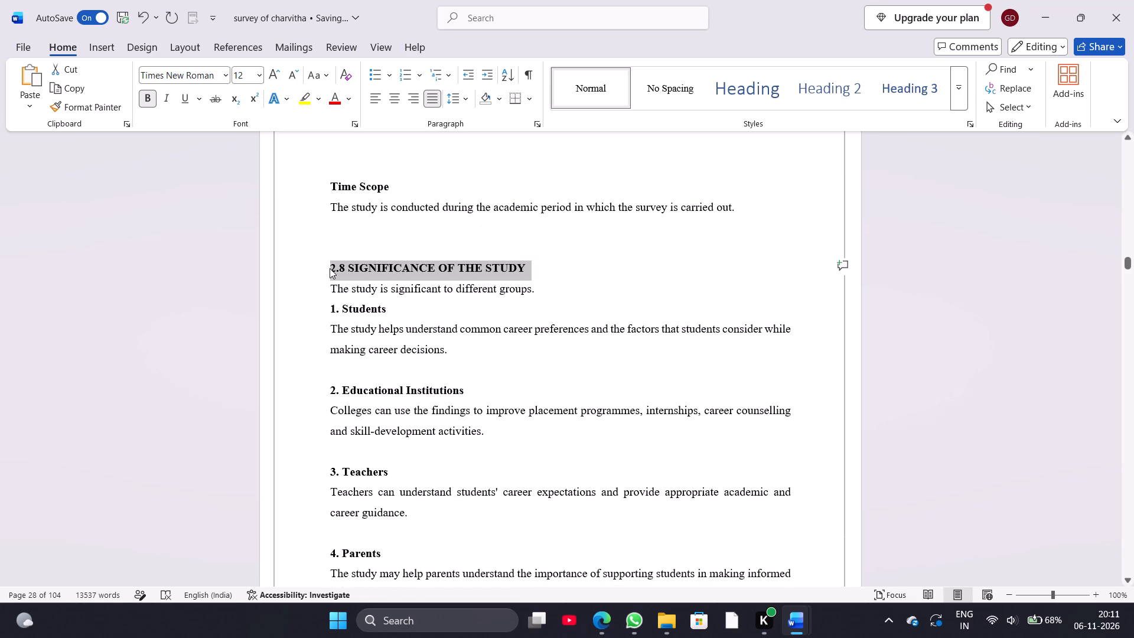
key(BackSpace)
Push the 2.9 RESEARCH METHODOLOGY heading onto the next page by adding a blank line above it.
scroll(330, 268, down, 2)
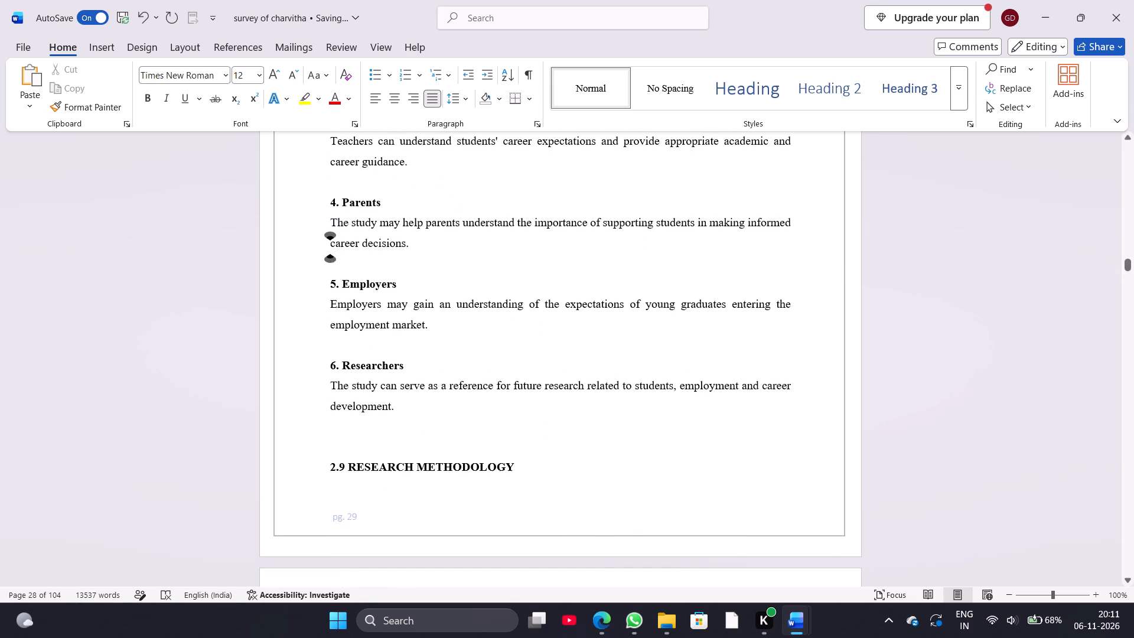
click(327, 449)
key(Return)
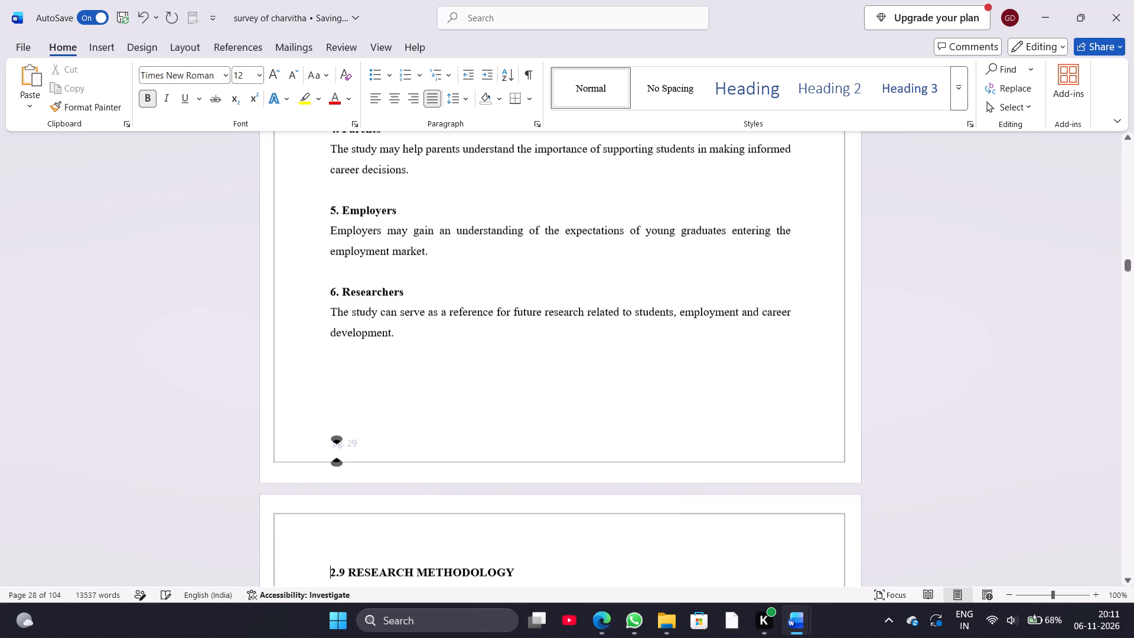
Remove the blank line between the 2.10 RESEARCH DESIGN heading and the Type of Research Design line.
scroll(327, 449, down, 3)
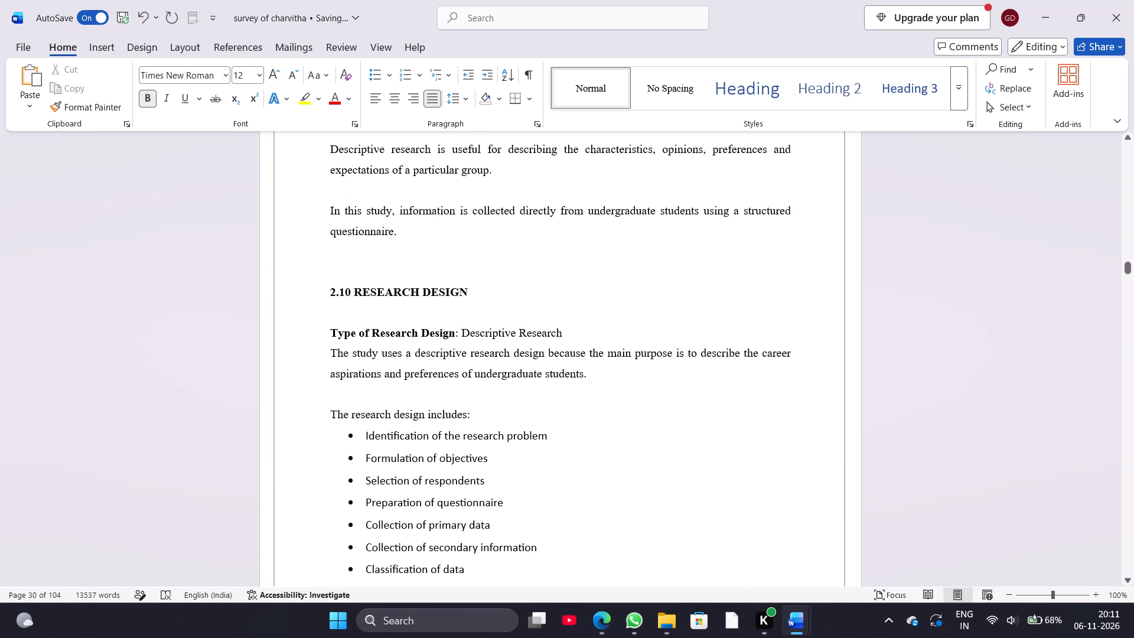
click(323, 333)
key(BackSpace)
In section 2.13 SAMPLE SIZE, remove the blank line above the sentence starting "Therefore, the proposed sample size".
scroll(323, 333, down, 2)
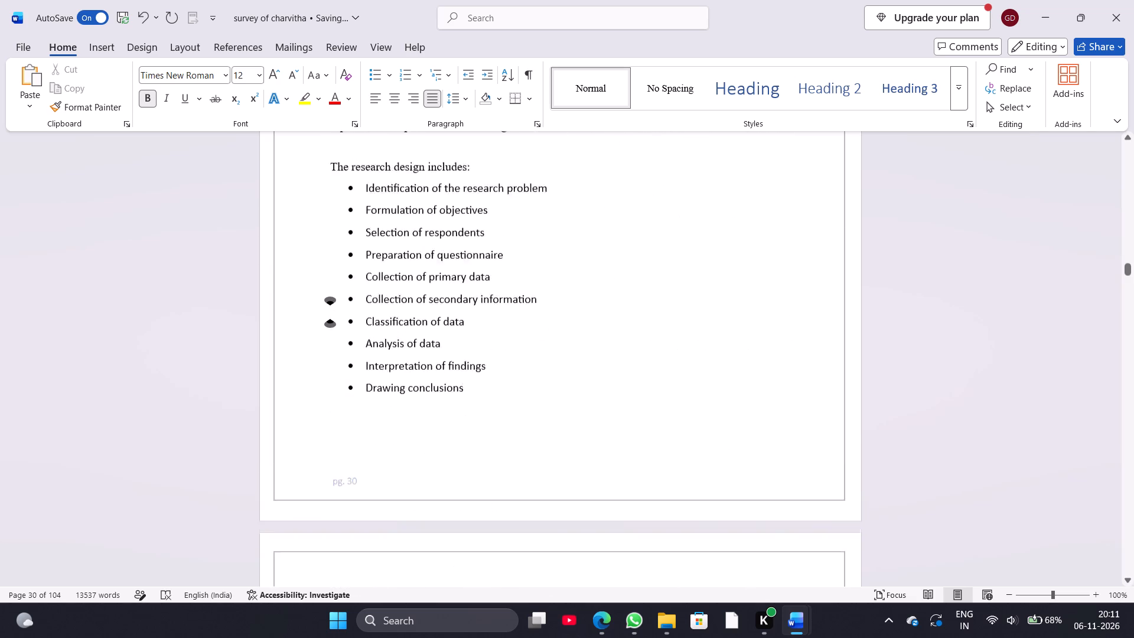
scroll(323, 333, down, 5)
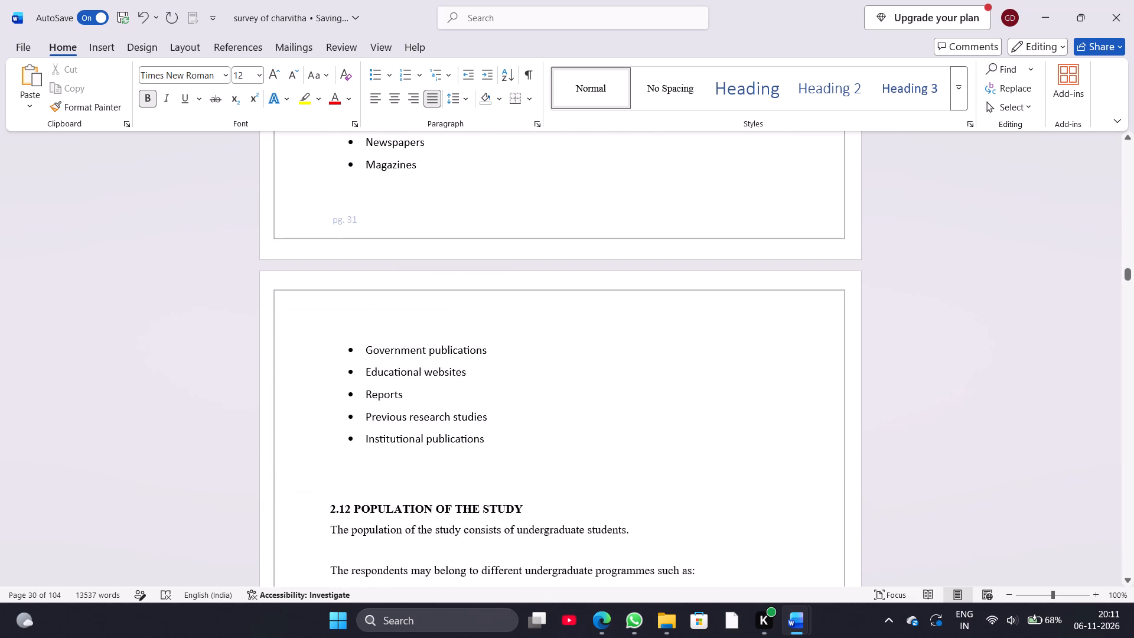
scroll(323, 333, down, 3)
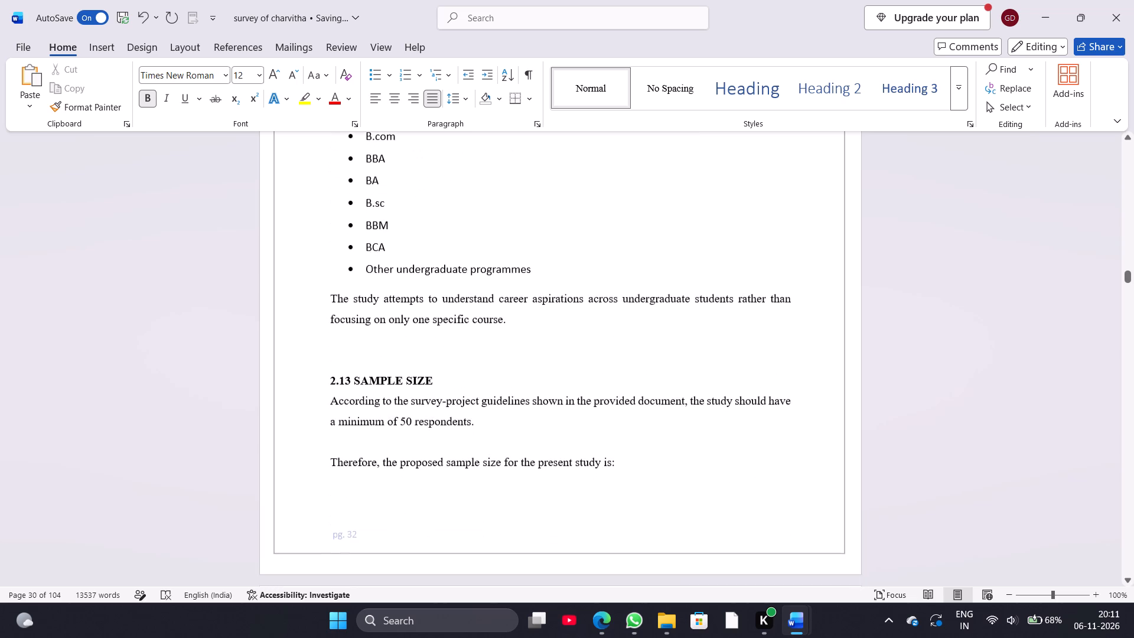
scroll(323, 333, down, 2)
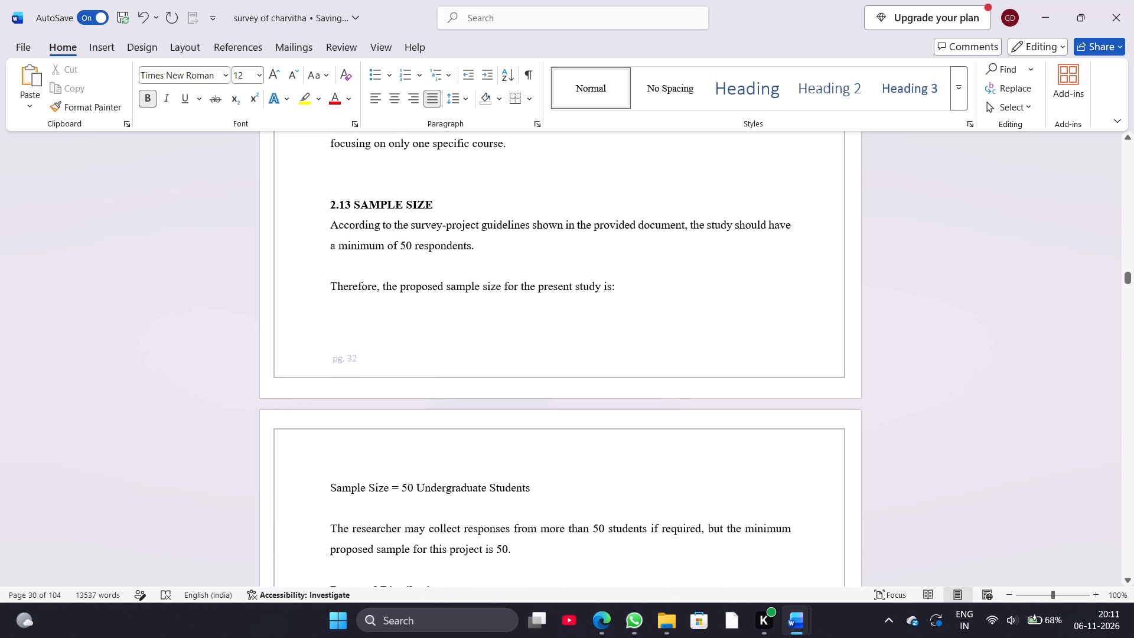
click(324, 288)
key(BackSpace)
Remove one blank line between the Proposed Distribution table and the 2.14 SAMPLING TECHNIQUE heading.
scroll(324, 288, down, 1)
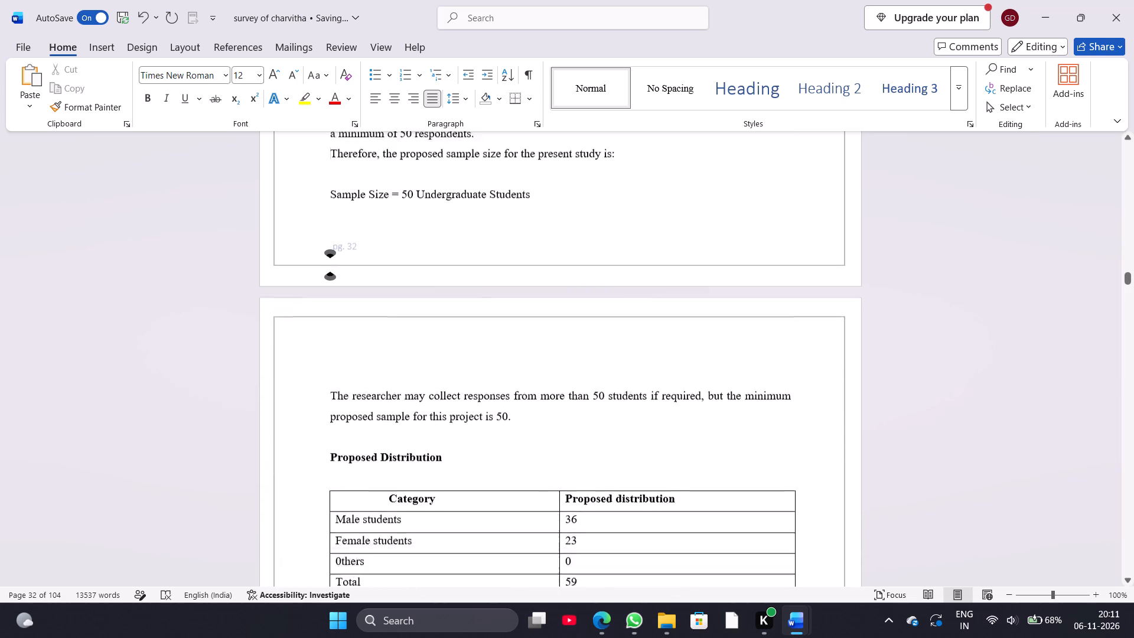
scroll(324, 288, down, 2)
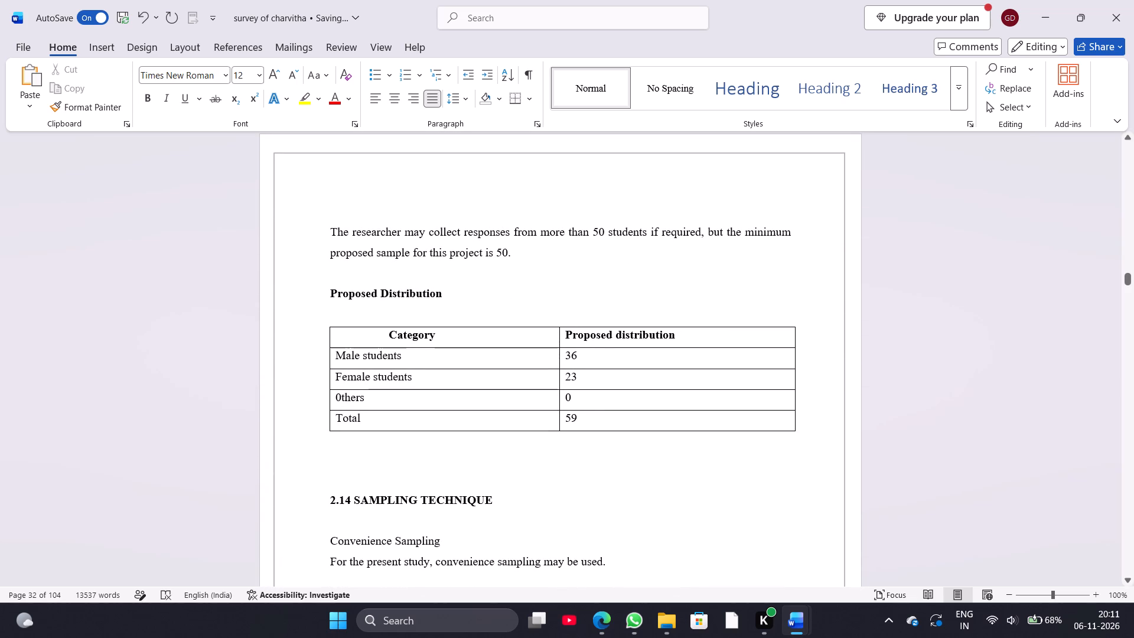
click(321, 506)
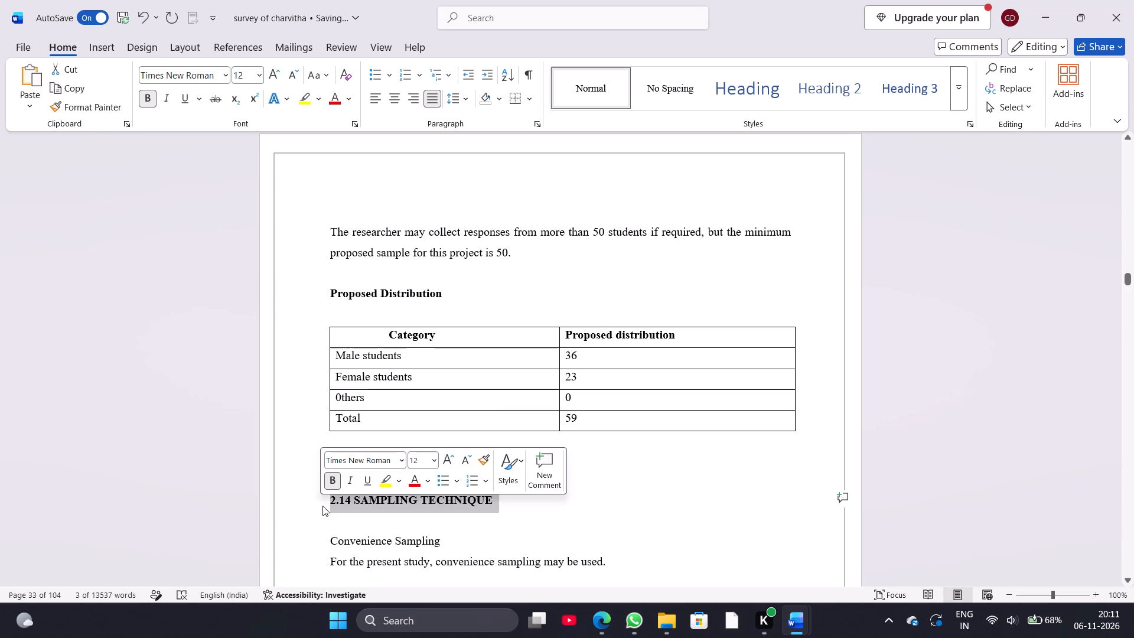
click(322, 506)
key(BackSpace)
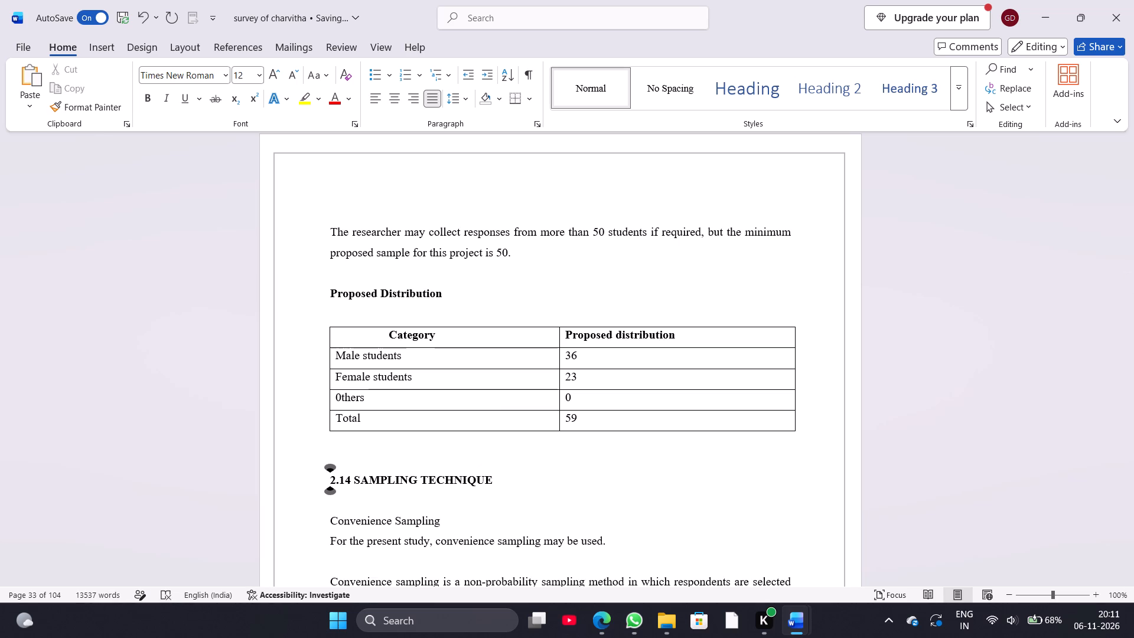
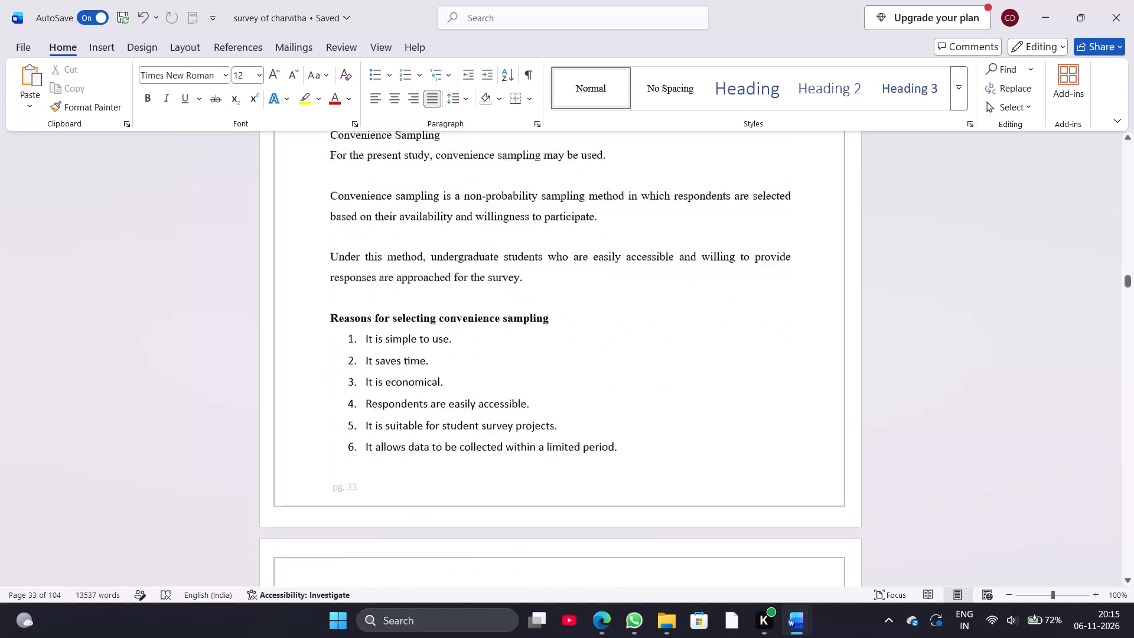
Remove the blank line above the 2.15 SAMPLING UNIT heading at the start of its page.
scroll(322, 506, down, 1)
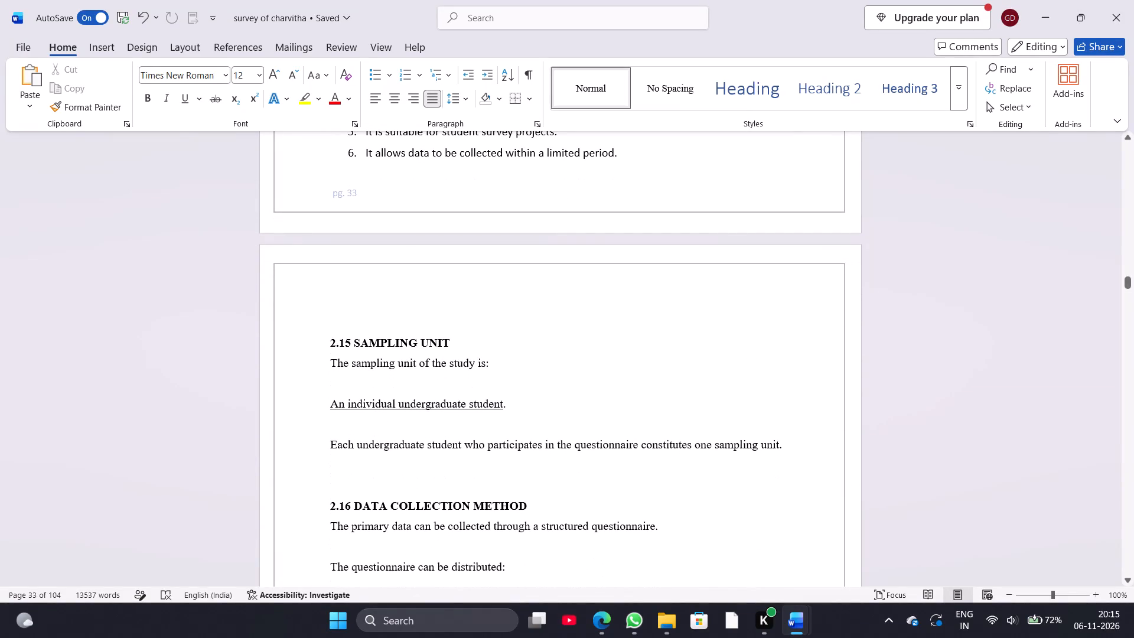
click(326, 341)
key(BackSpace)
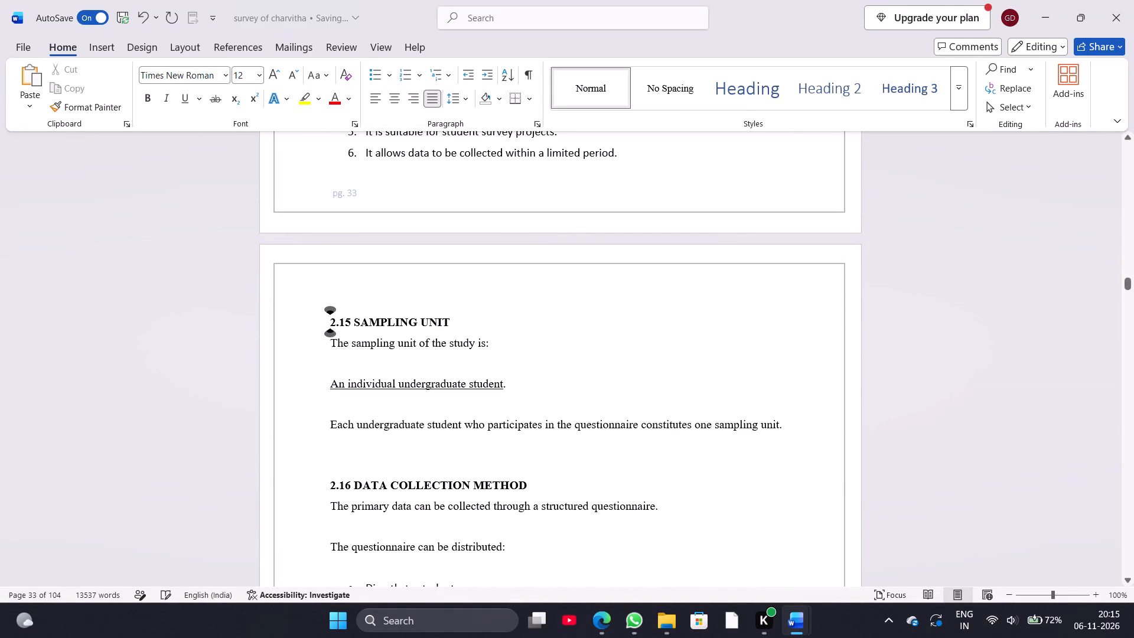
In section 2.16, remove the blank lines above "The questionnaire can be distributed:" and above the paragraph starting "The questionnaire can contain".
scroll(330, 473, down, 2)
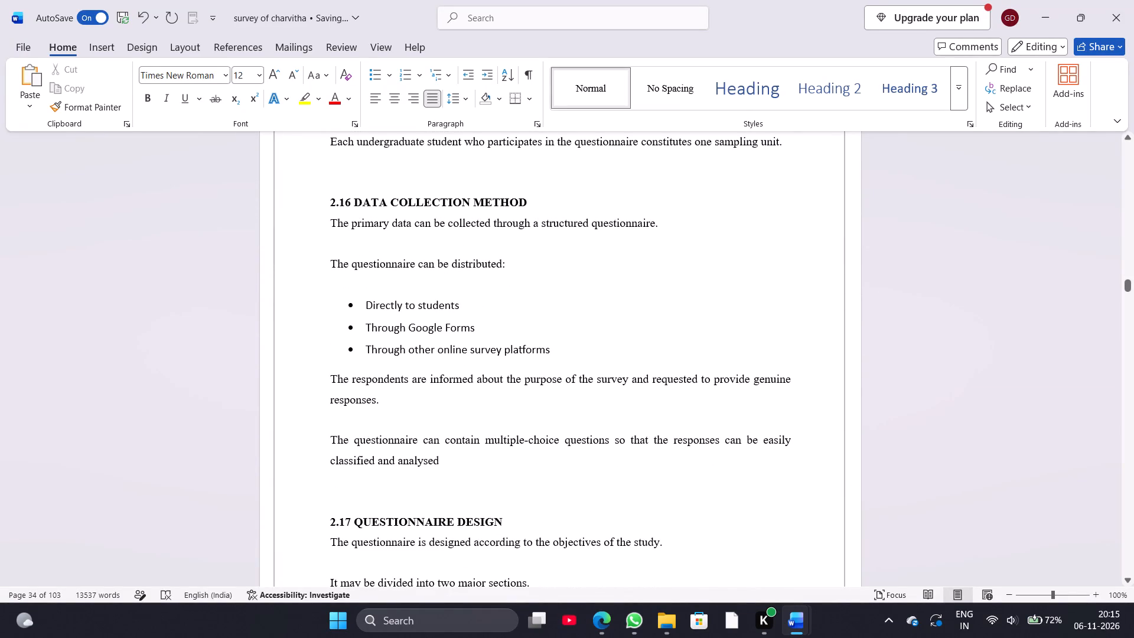
click(325, 265)
key(BackSpace)
scroll(325, 265, down, 1)
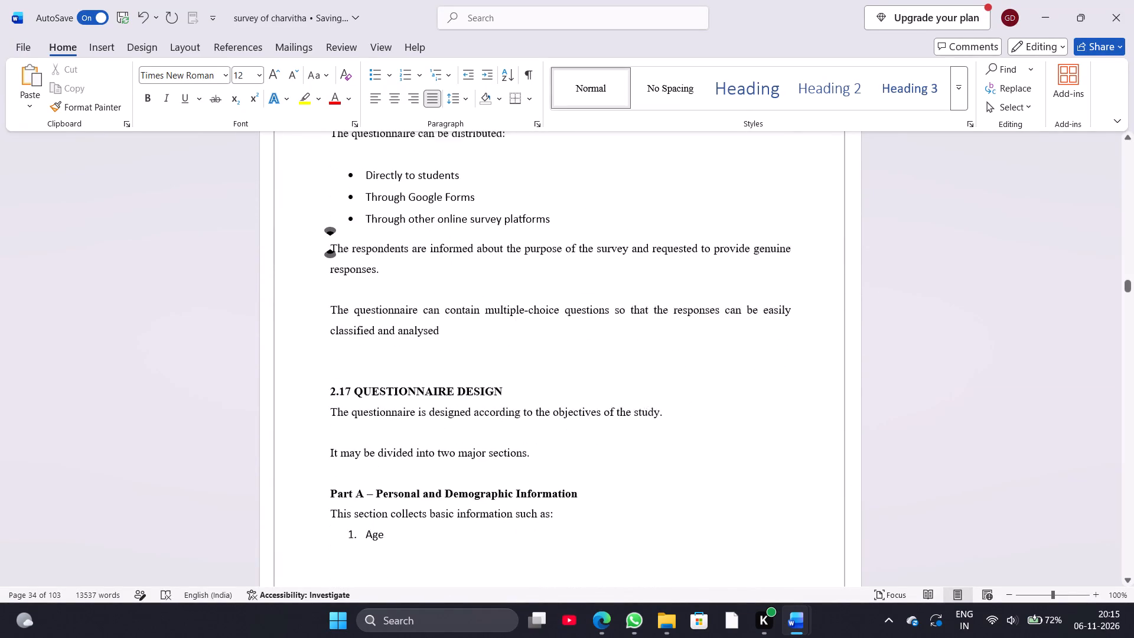
scroll(325, 265, down, 1)
click(328, 286)
key(BackSpace)
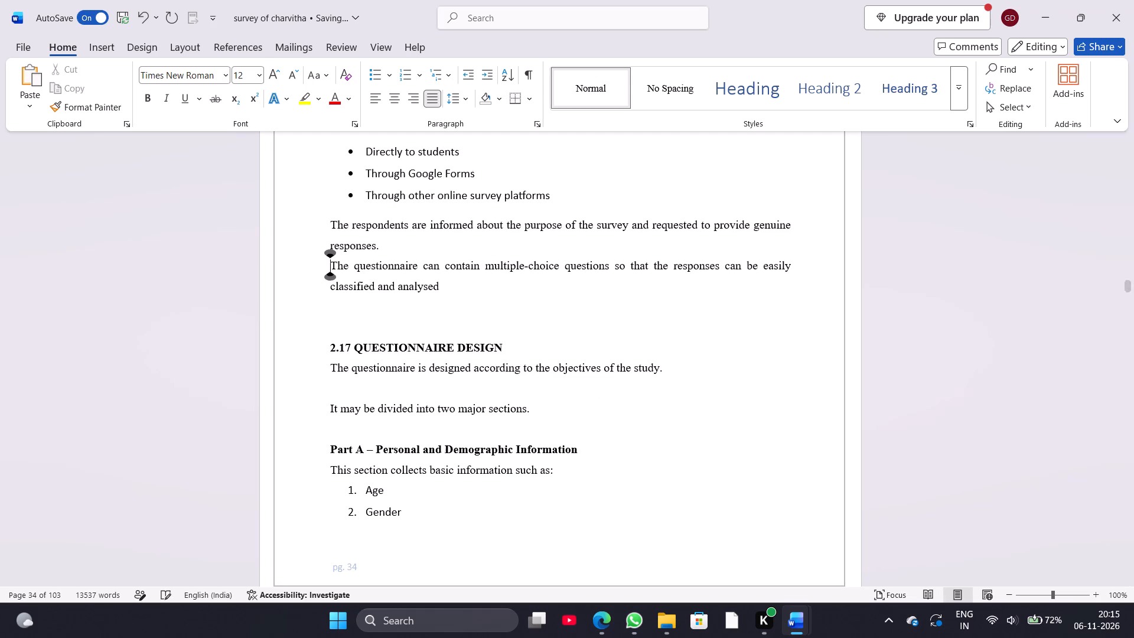
In section 2.17, remove the blank line above the Part A – Personal and Demographic Information heading.
scroll(314, 471, down, 1)
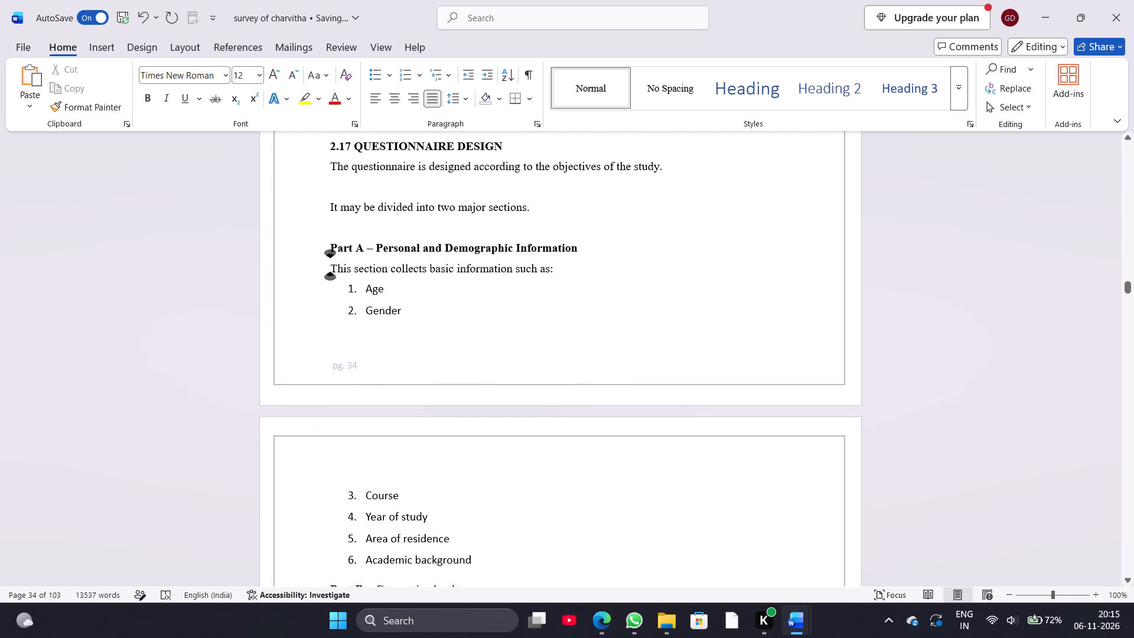
click(328, 249)
key(BackSpace)
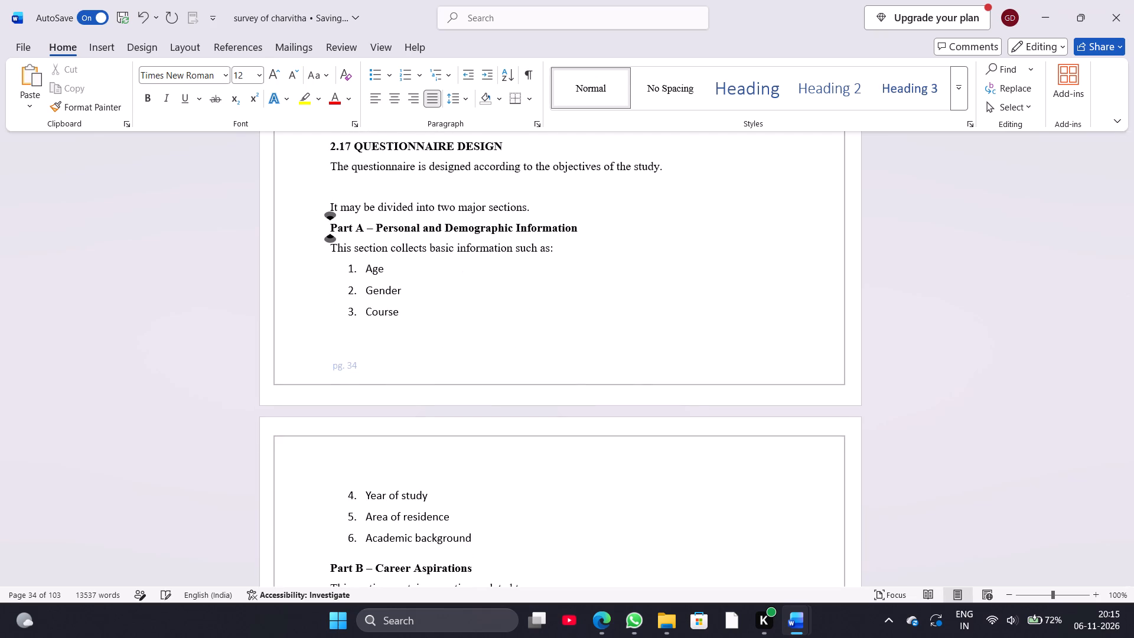
Under Dichotomous questions in section 2.18, join Yes/No onto the end of the line "Questions having two possible responses such as:".
scroll(328, 249, down, 4)
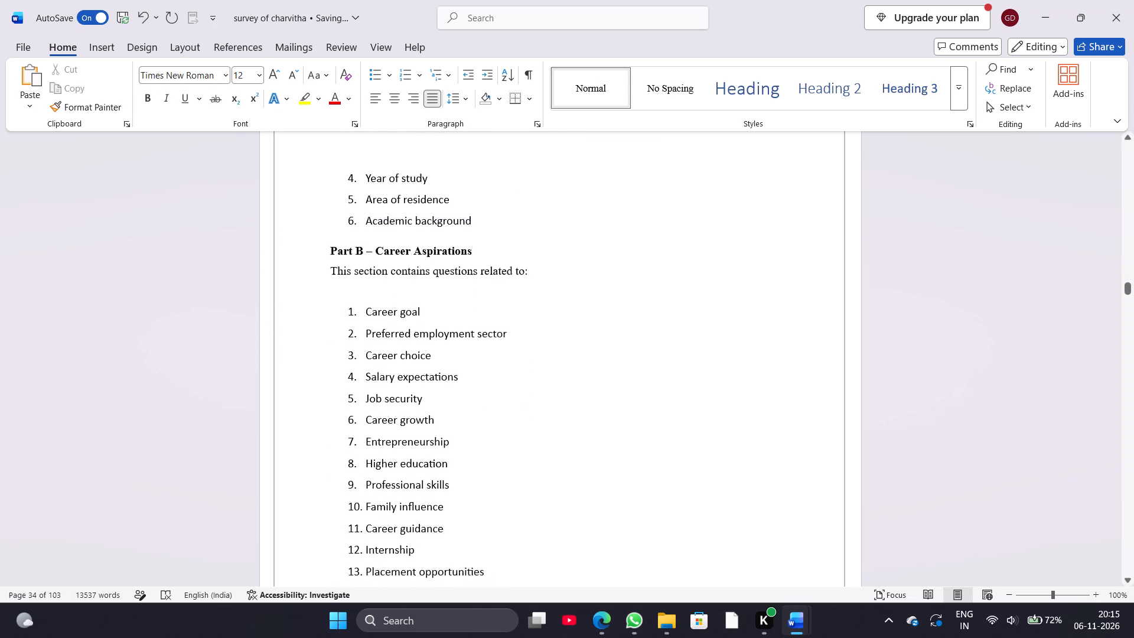
scroll(328, 249, down, 3)
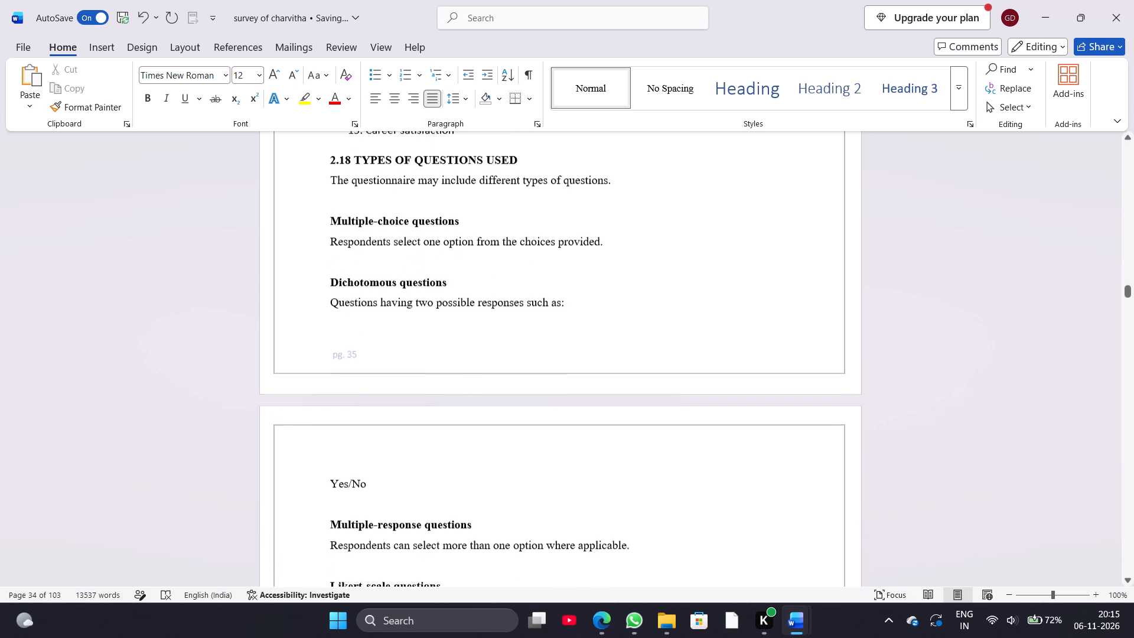
scroll(328, 249, down, 1)
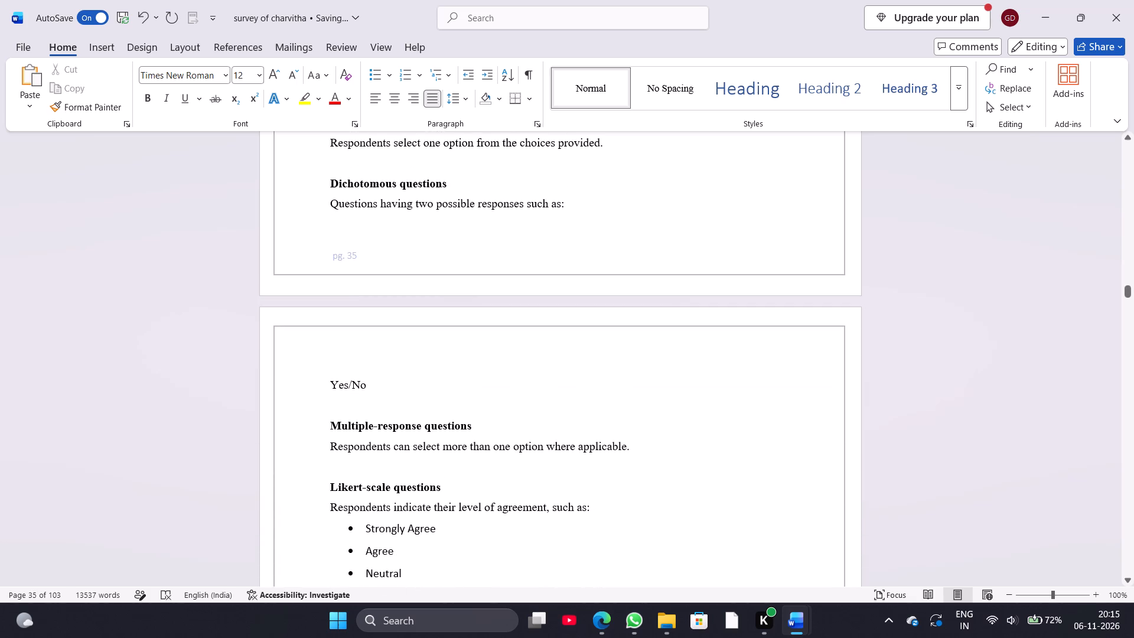
click(333, 383)
key(BackSpace)
Remove the blank line above the Multiple-response questions heading, keeping the heading on its own line at the top of the page.
scroll(333, 383, down, 1)
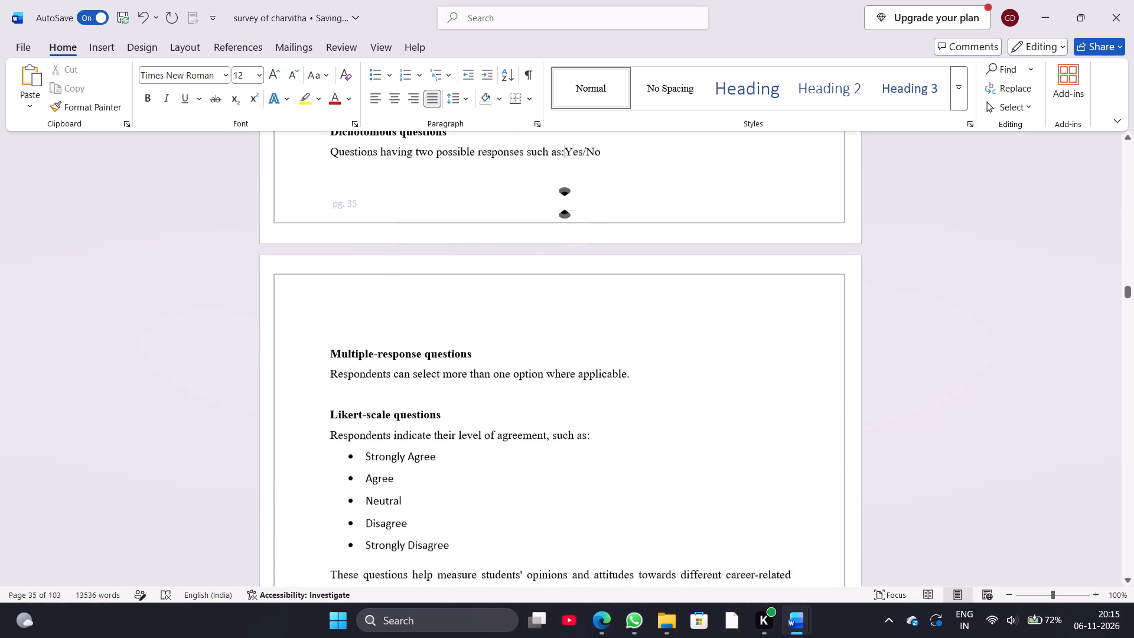
scroll(333, 383, down, 1)
click(322, 325)
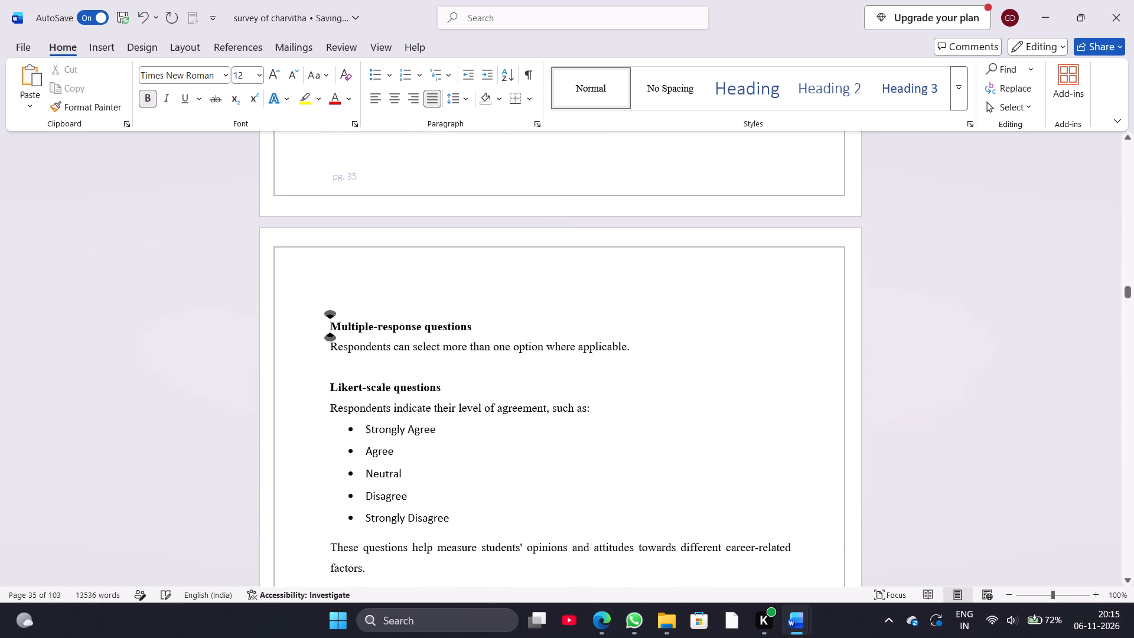
key(BackSpace)
key(BackSpace)
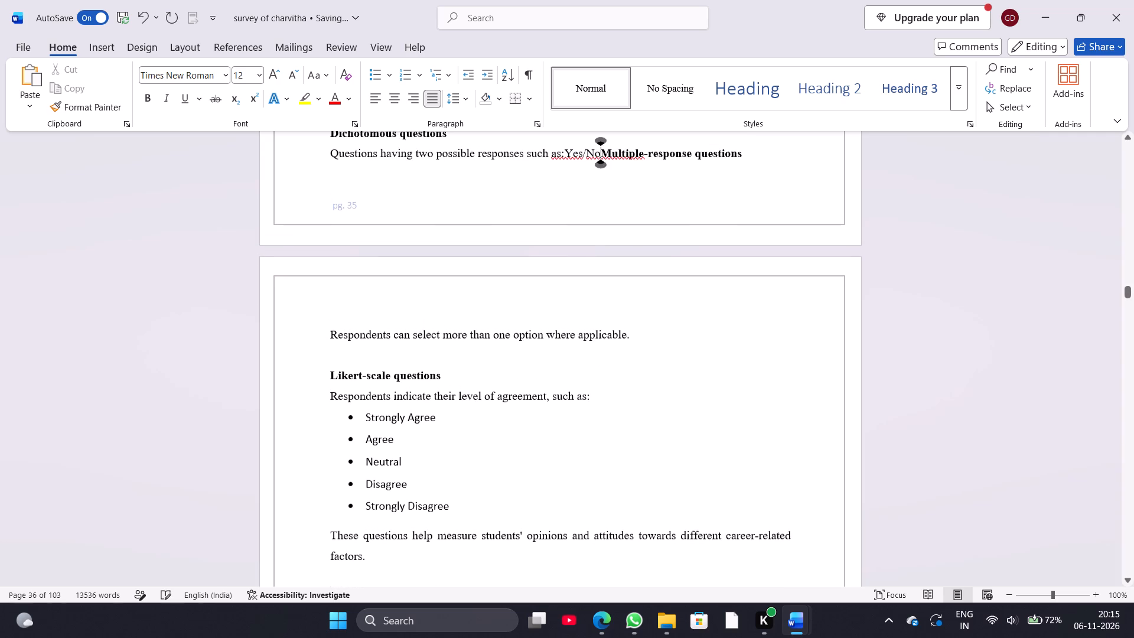
key(ctrl+z)
Insert a space between "such as" and the colon before Yes/No in the Dichotomous questions line.
scroll(322, 325, down, 1)
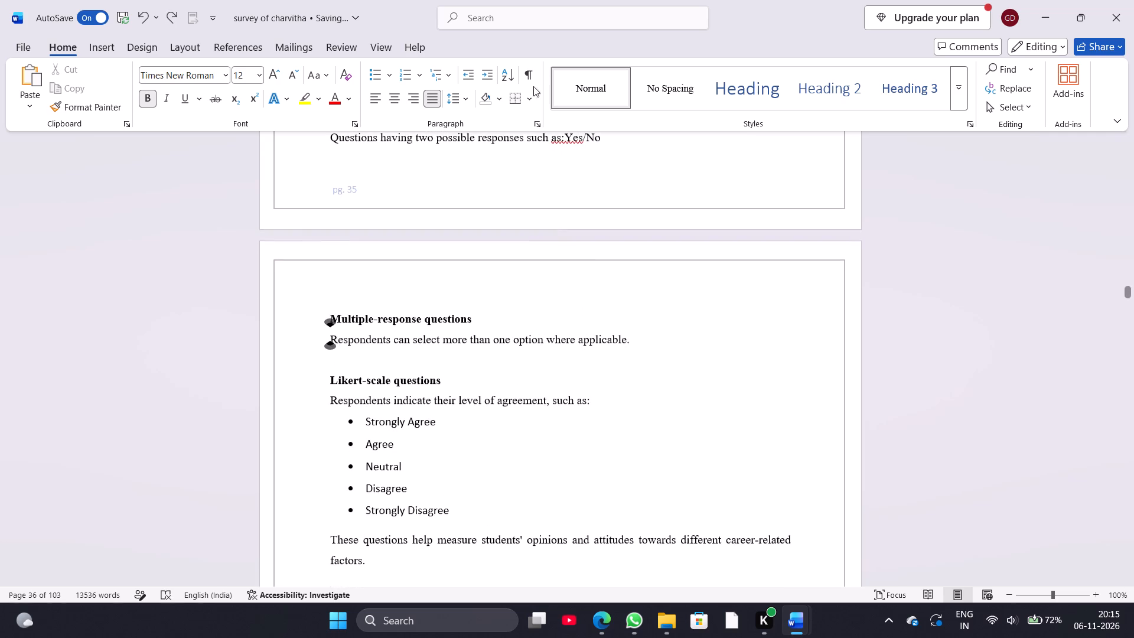
click(561, 138)
key(space)
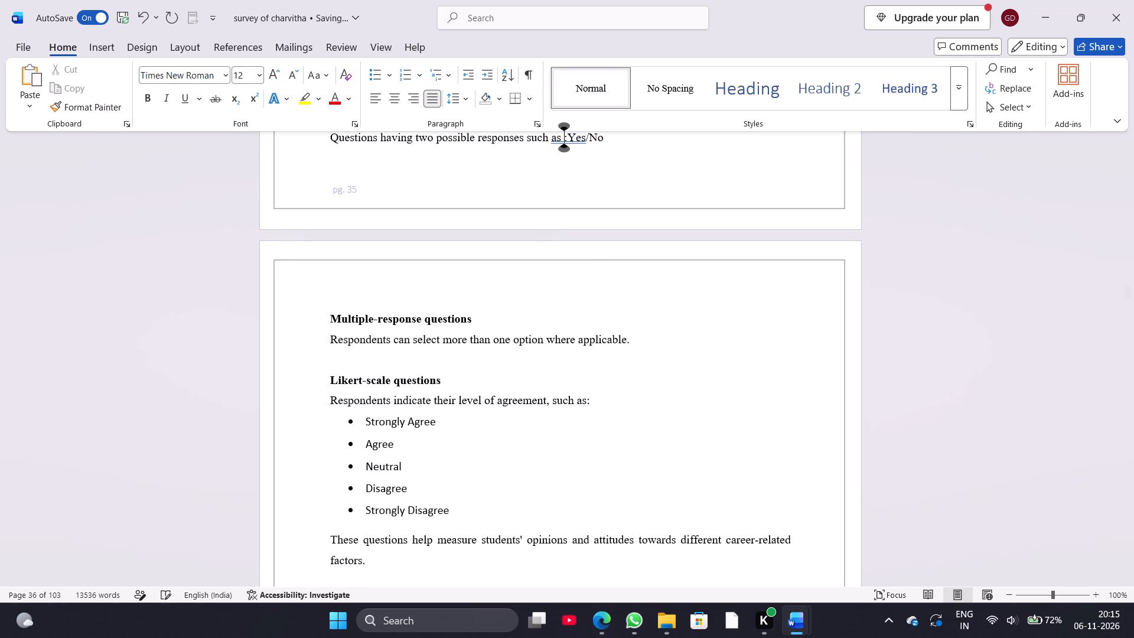
Delete the colon before Yes/No in the Dichotomous questions line so it reads "such as Yes/No".
scroll(561, 138, up, 1)
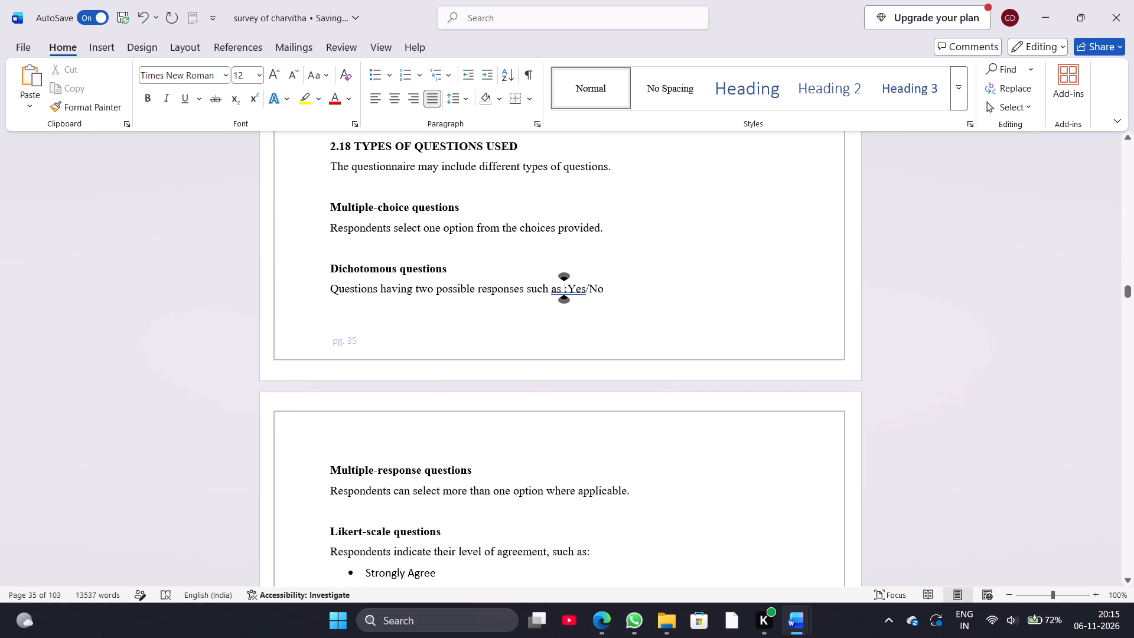
click(565, 296)
click(565, 296)
key(Right)
key(Return)
key(ctrl+z)
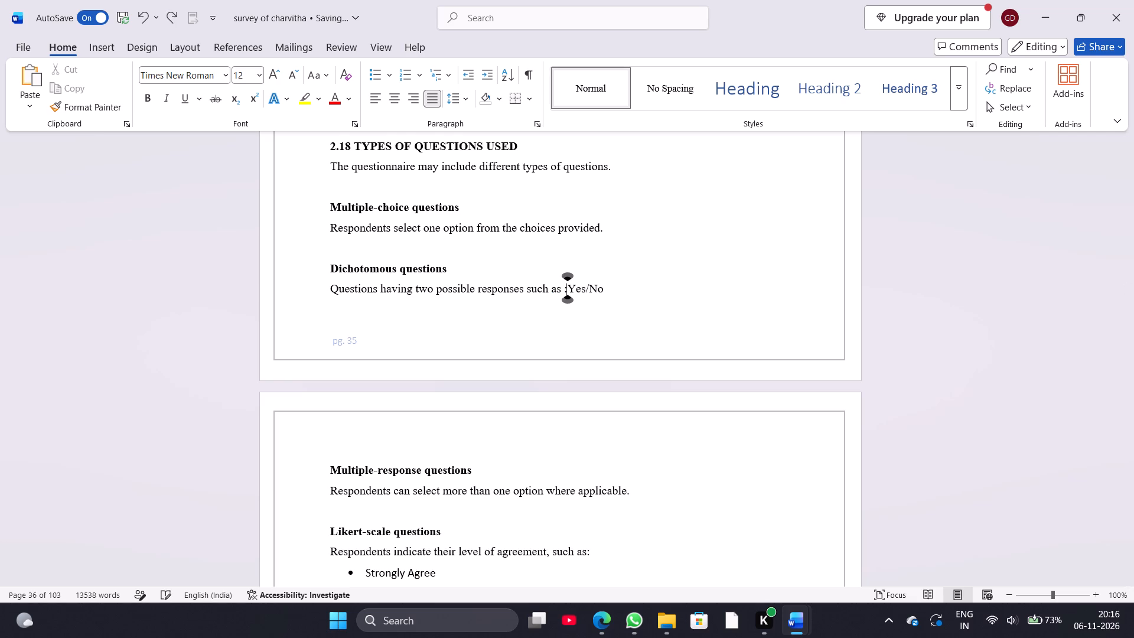
key(Right)
key(Left)
key(BackSpace)
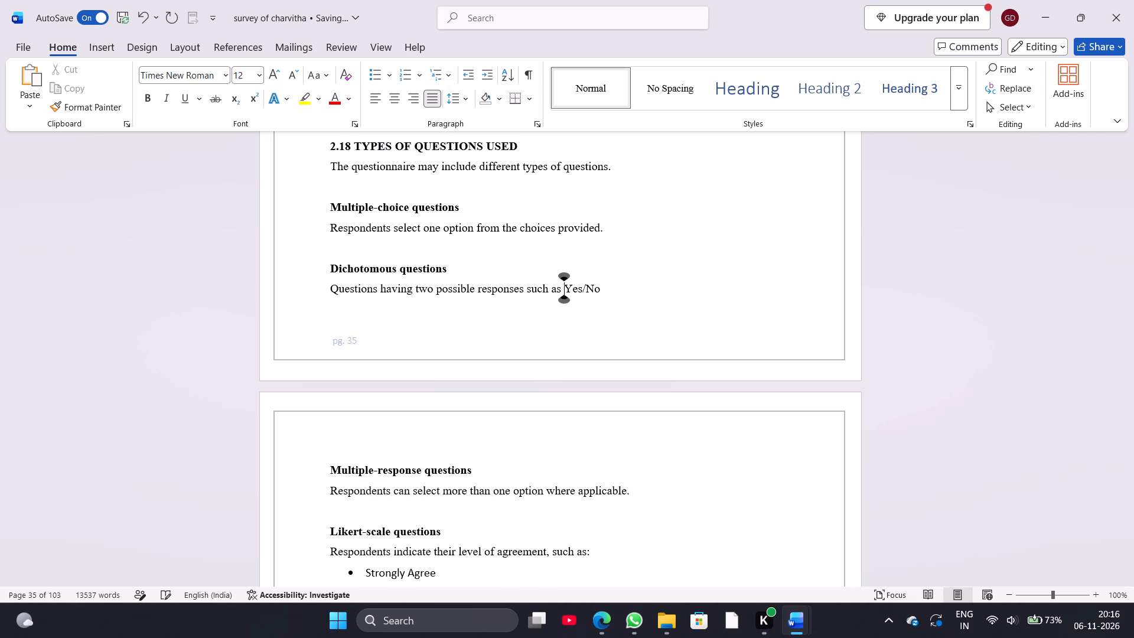
In section 2.20, remove the extra blank line above the Step 6: Collection of responses heading.
scroll(565, 296, down, 2)
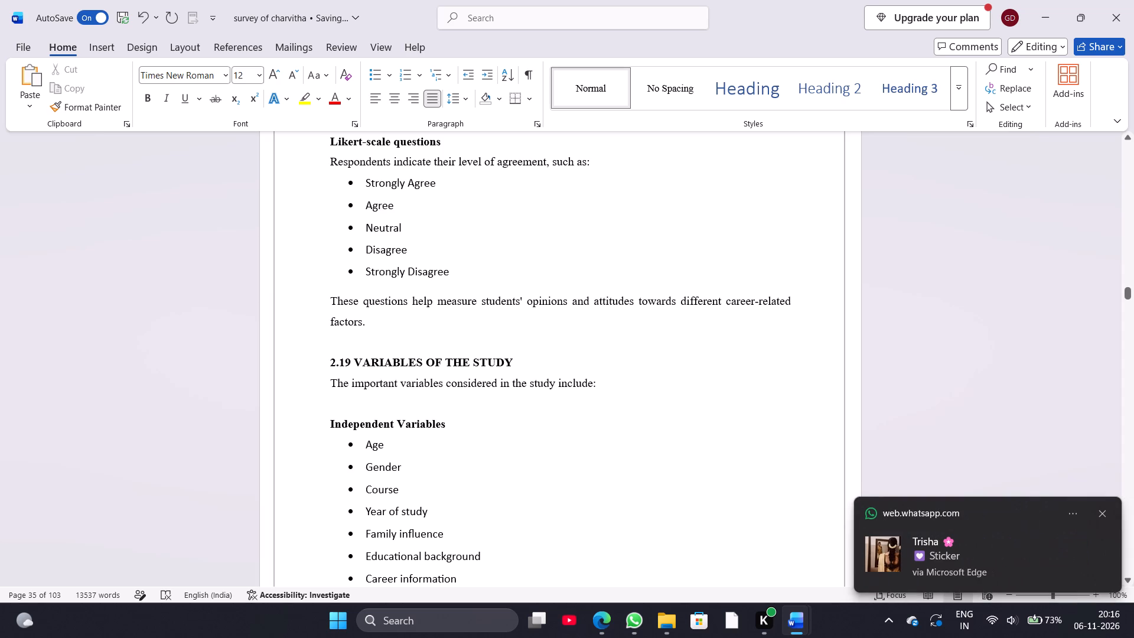
scroll(326, 420, down, 5)
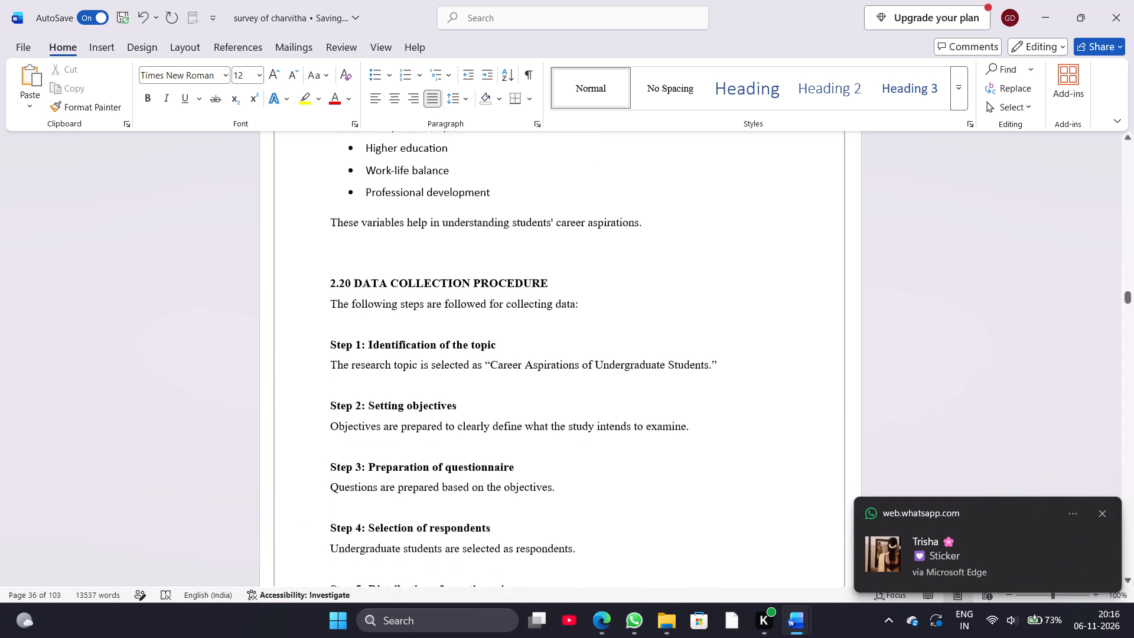
scroll(289, 515, down, 3)
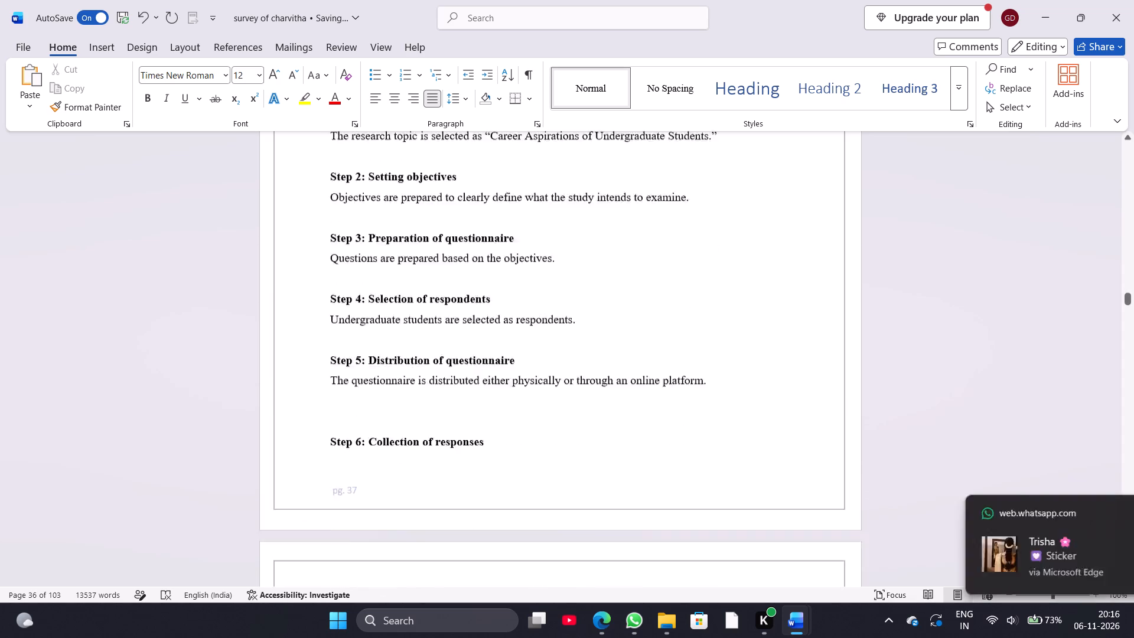
scroll(289, 515, down, 1)
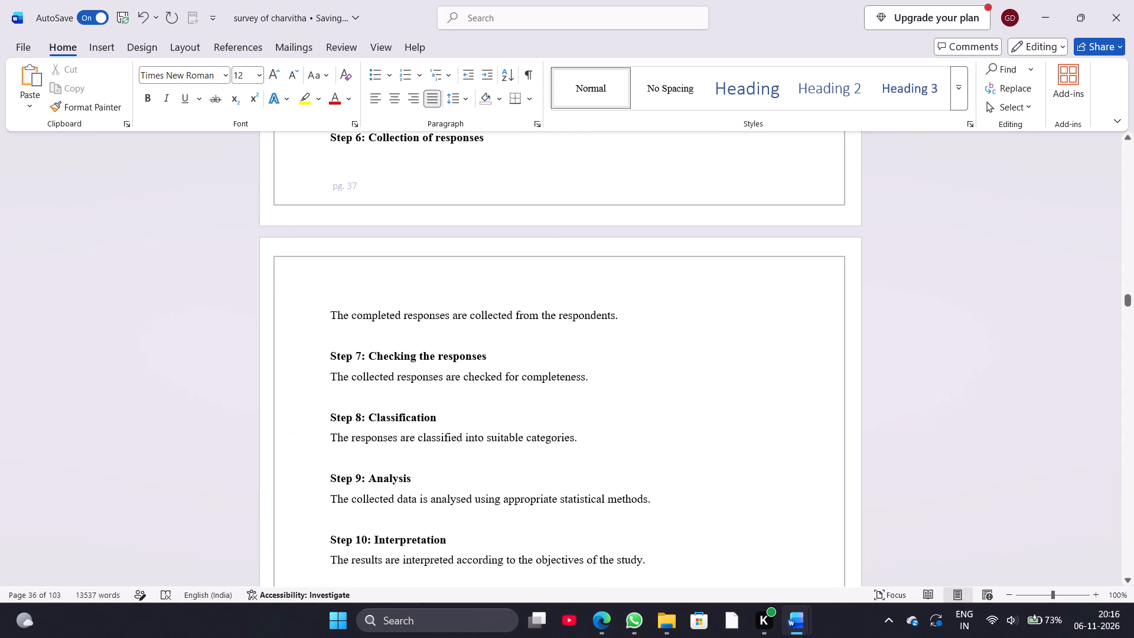
scroll(367, 278, up, 2)
click(328, 359)
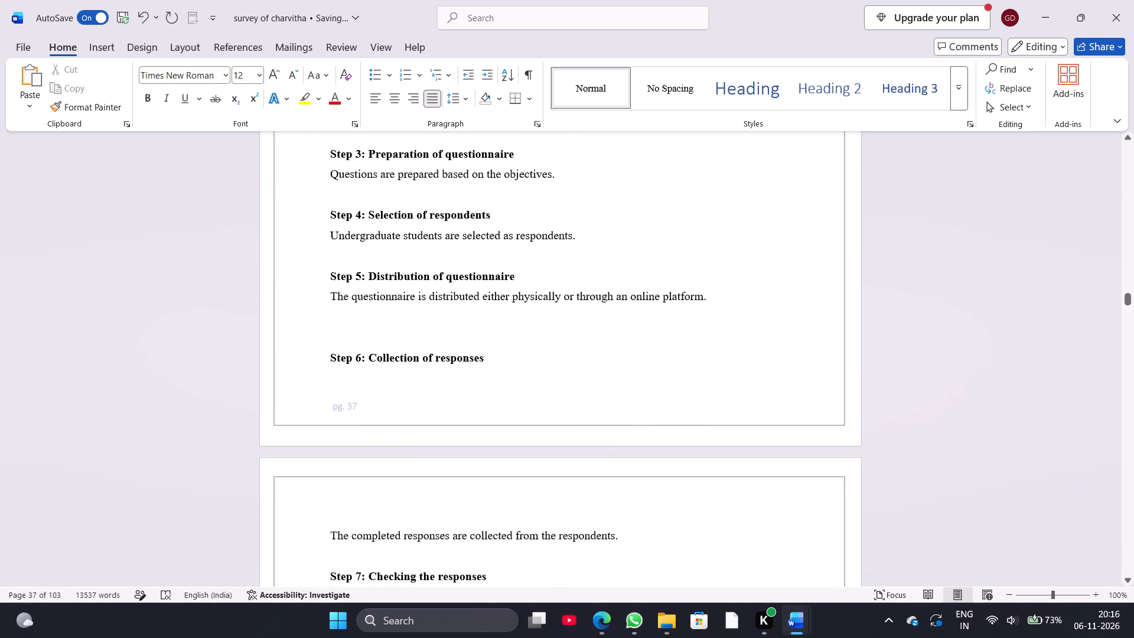
key(BackSpace)
Remove the blank line above the Step 7: Checking the responses heading, keeping the heading on its own line at the top of the page.
scroll(328, 359, down, 2)
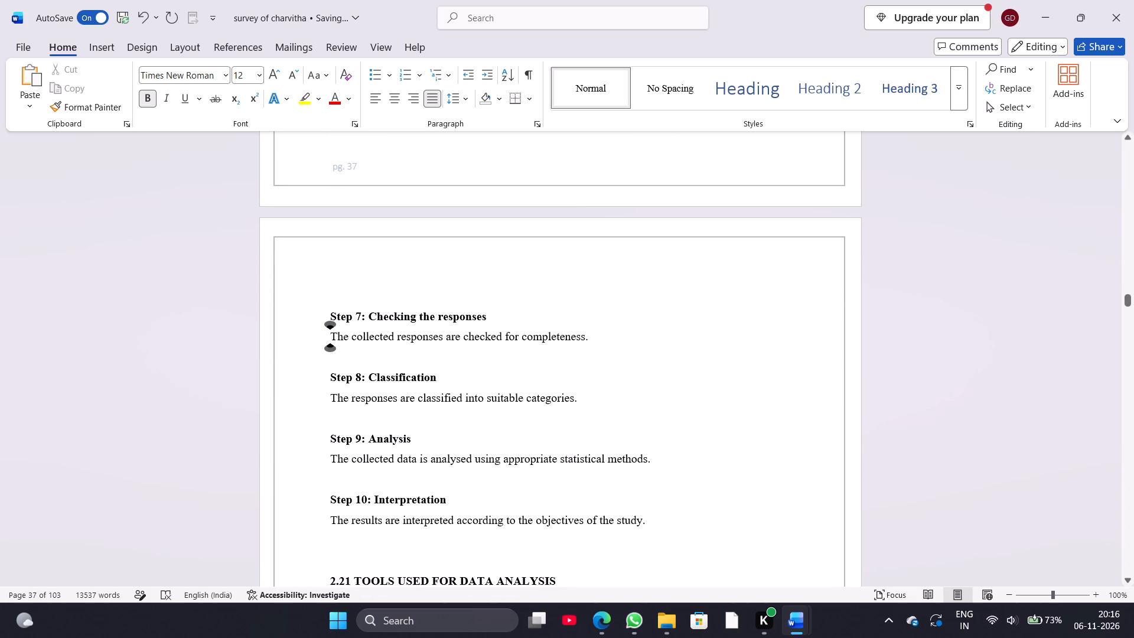
click(328, 325)
key(BackSpace)
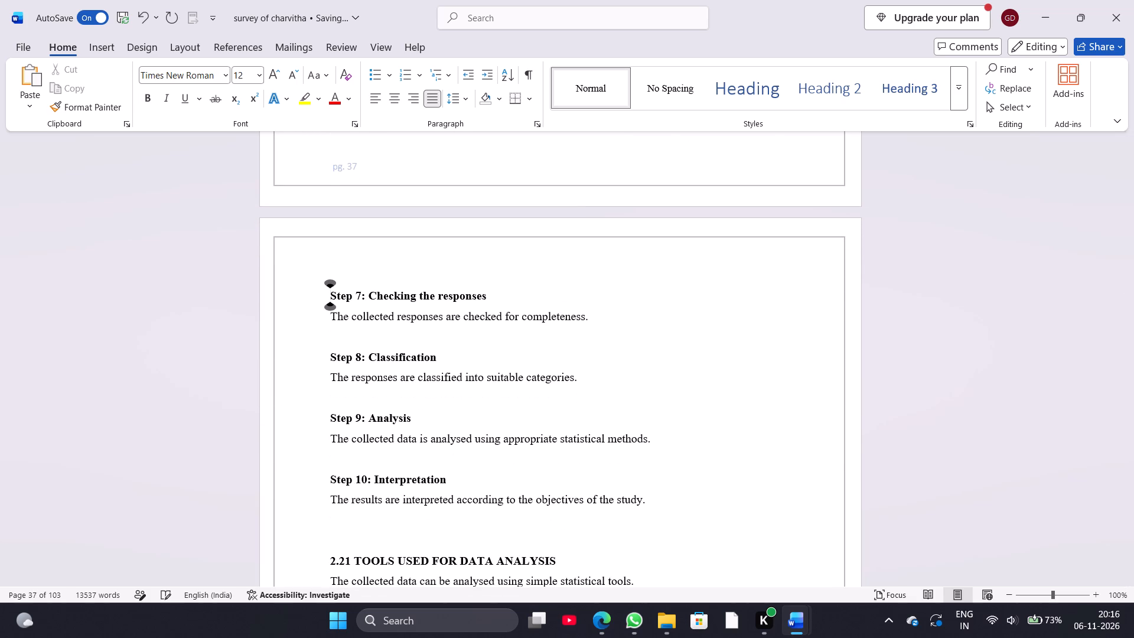
key(BackSpace)
key(ctrl+z)
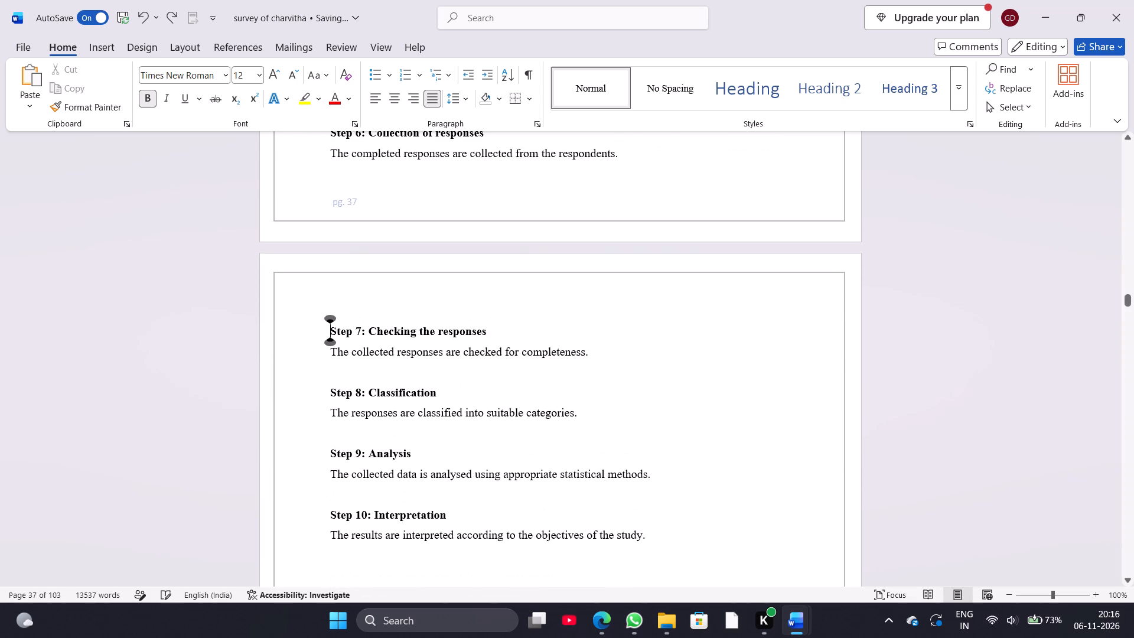
Remove the extra blank line above the 2.21 TOOLS USED FOR DATA ANALYSIS heading.
scroll(331, 416, down, 3)
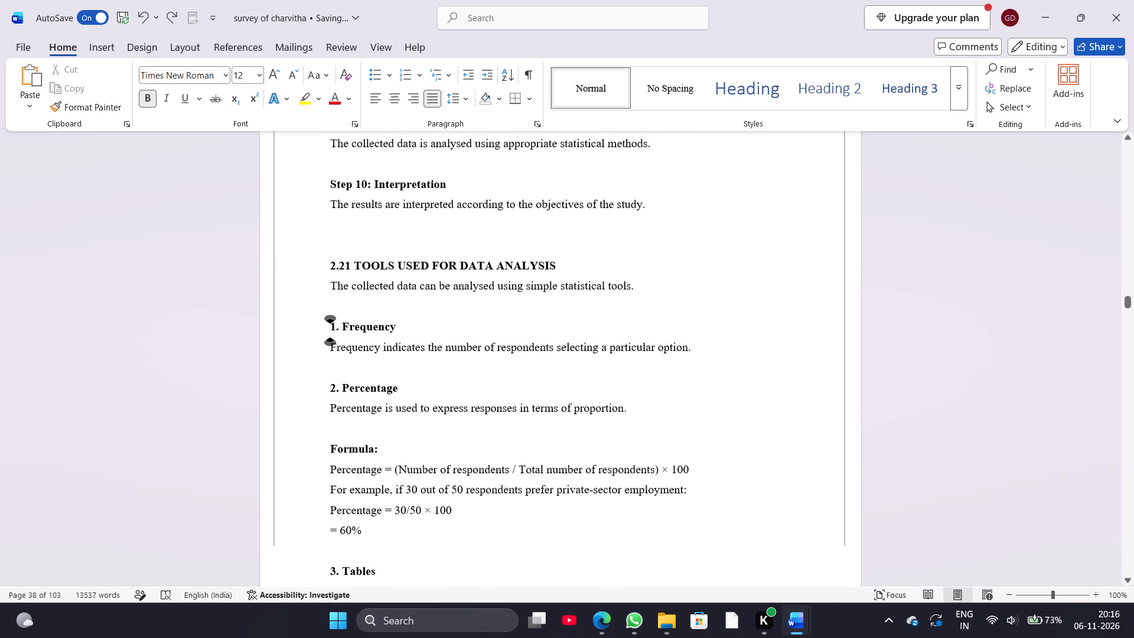
click(327, 266)
key(BackSpace)
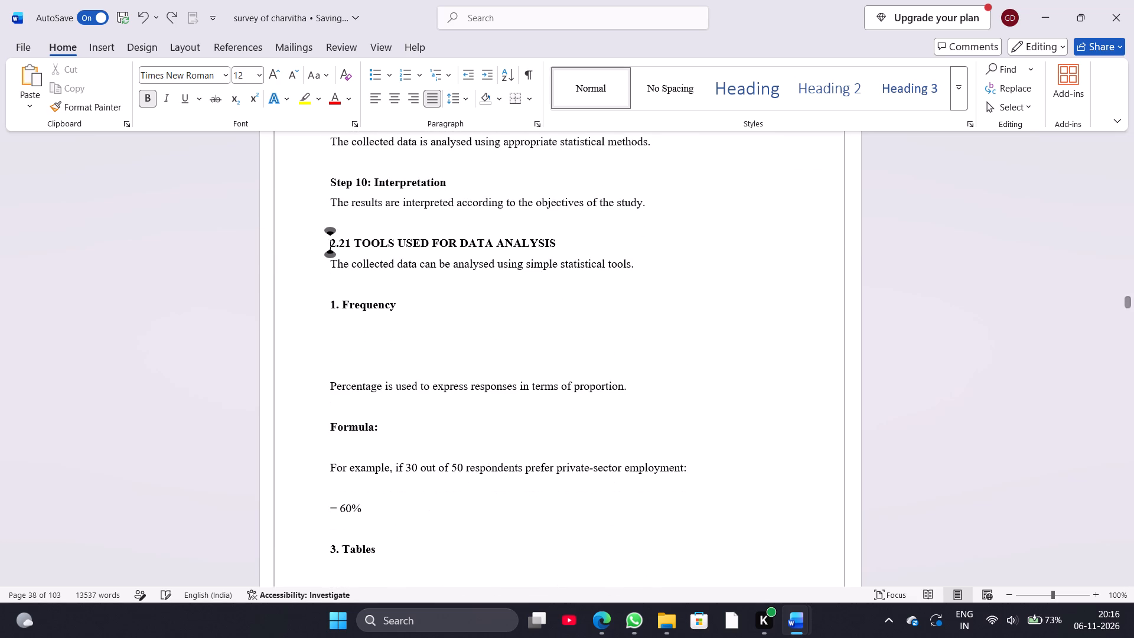
In section 2.21, remove the blank line above the 4. Bar Graph heading to bring its description onto the same page.
scroll(327, 266, down, 2)
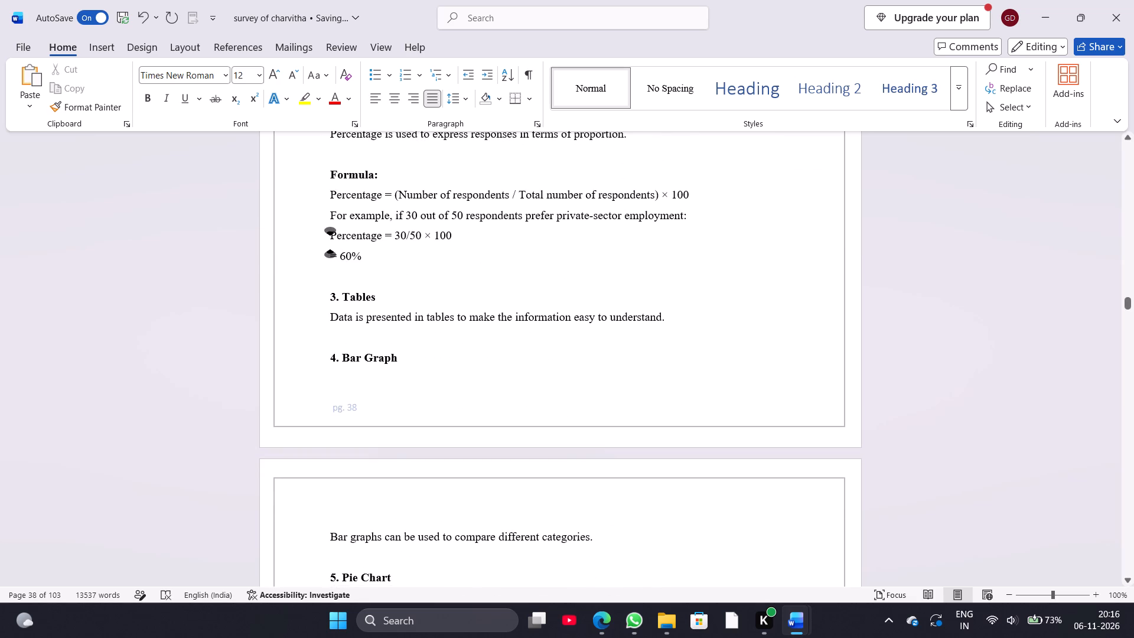
scroll(322, 373, down, 2)
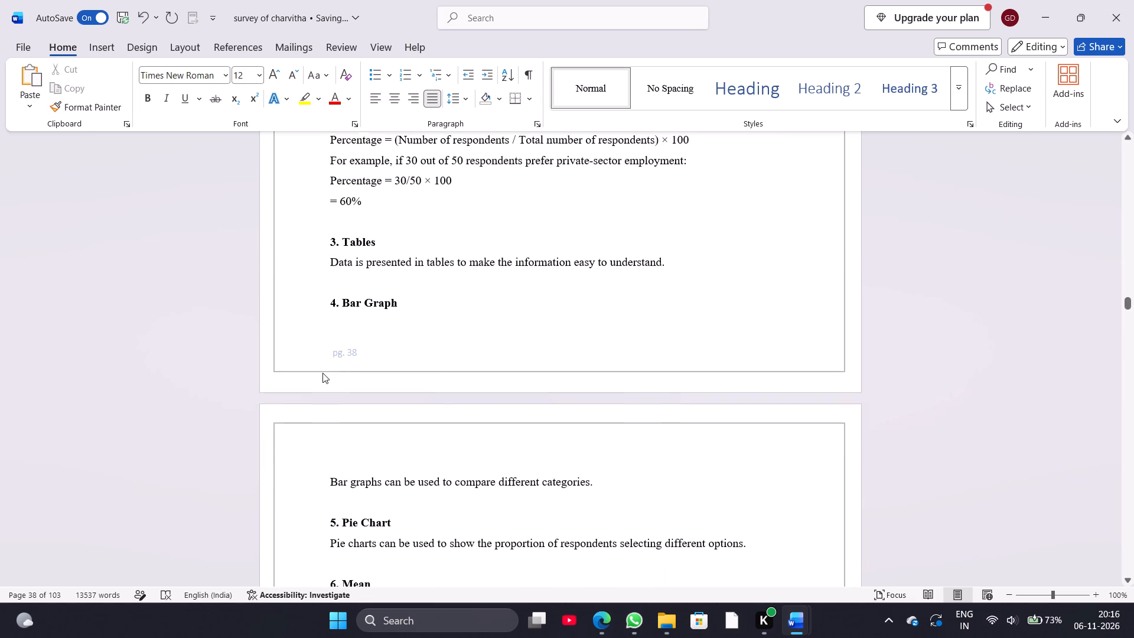
scroll(322, 373, down, 1)
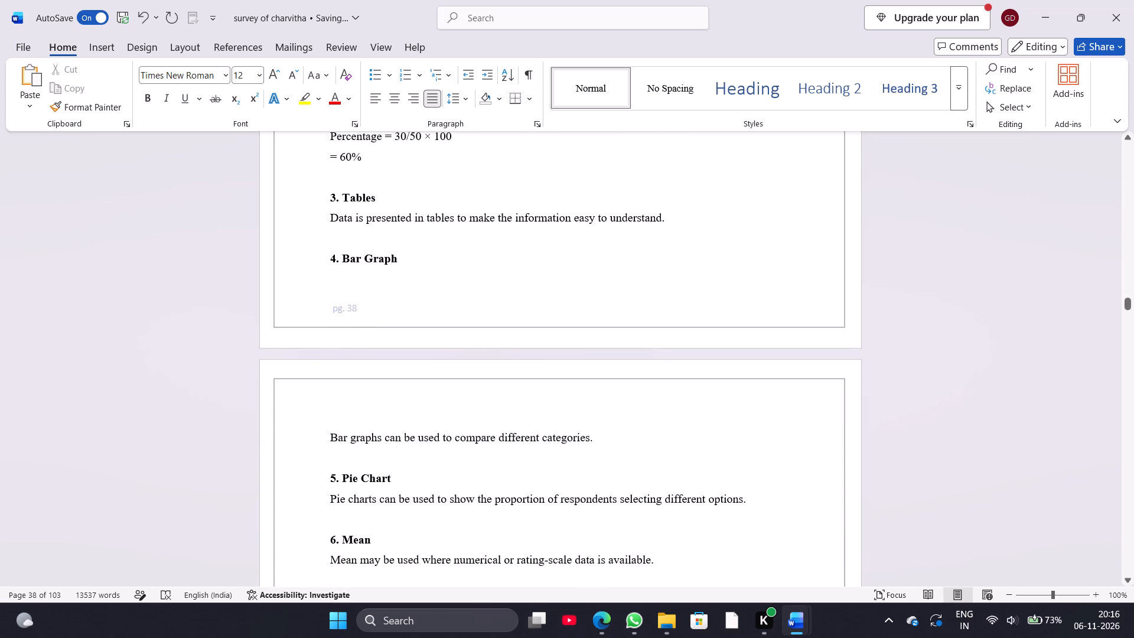
click(329, 257)
key(BackSpace)
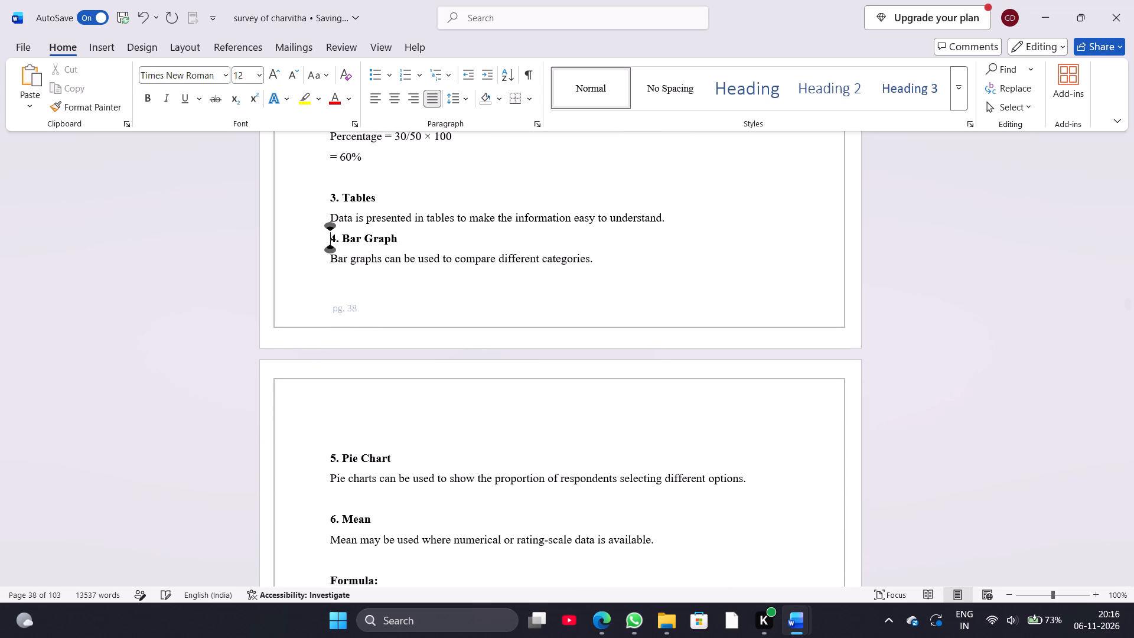
Remove the blank line above the 5. Pie Chart heading, keeping the heading on its own line at the top of the page.
scroll(329, 257, down, 1)
click(327, 373)
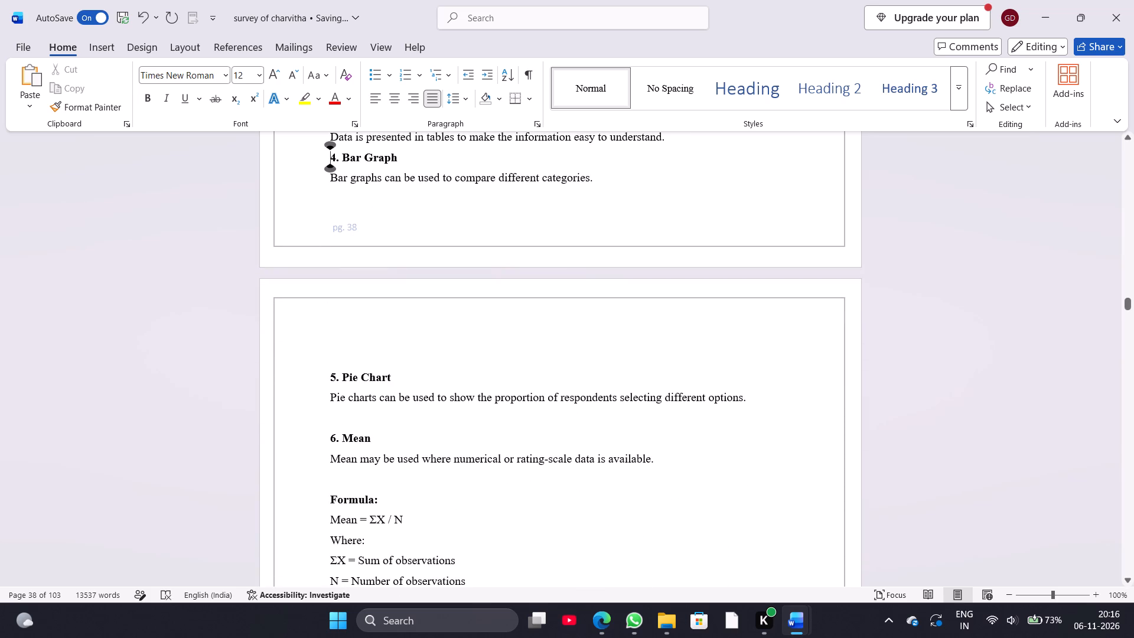
key(BackSpace)
key(BackSpace)
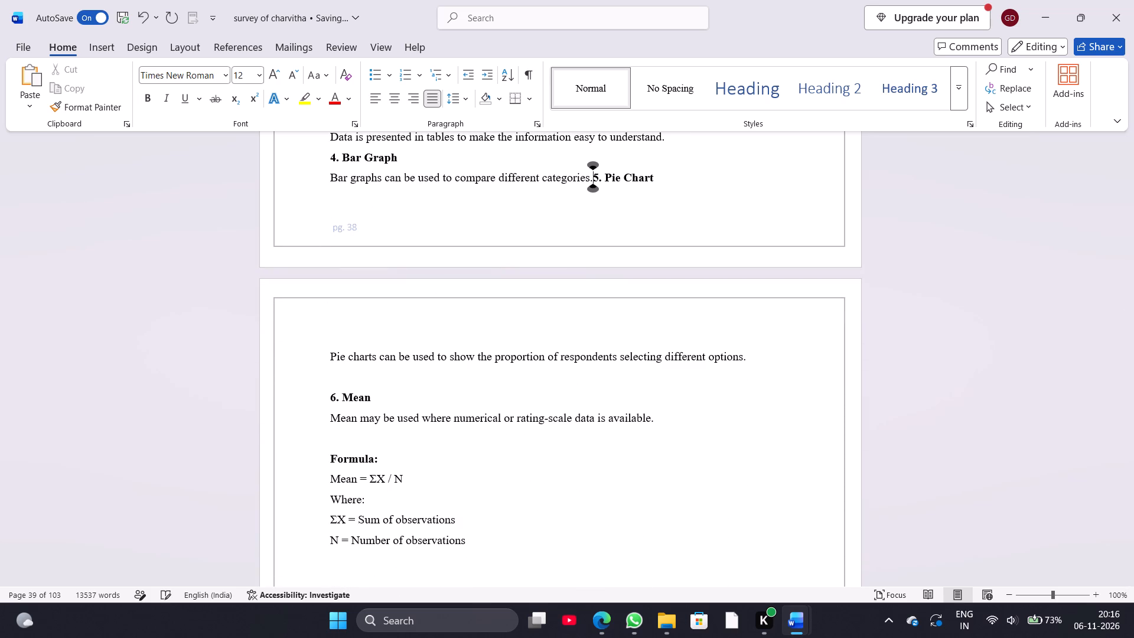
key(ctrl+z)
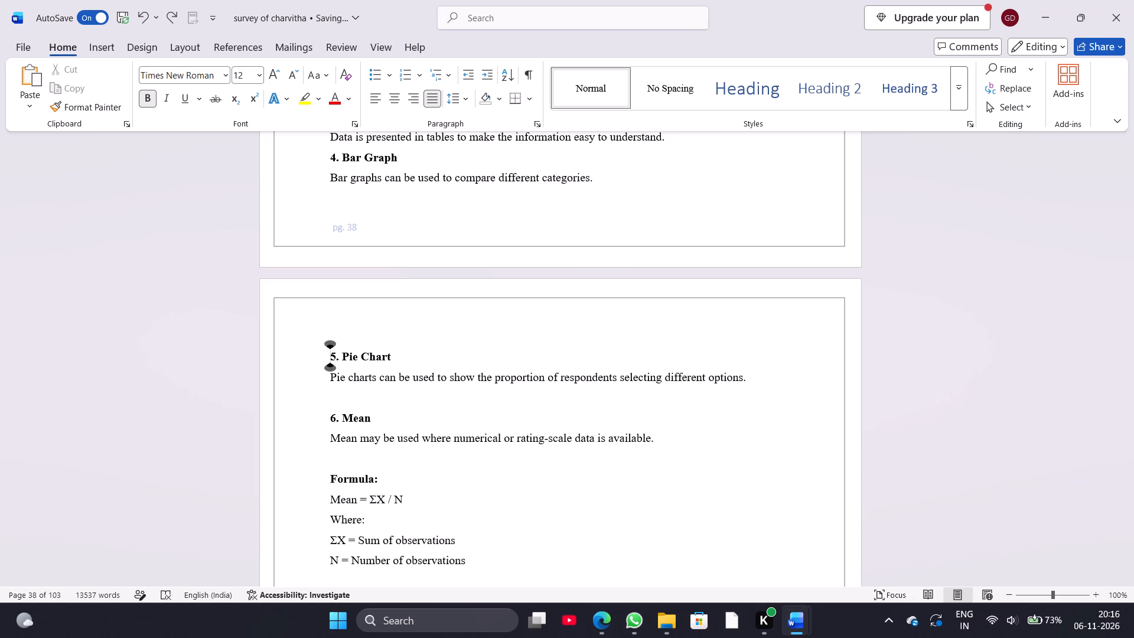
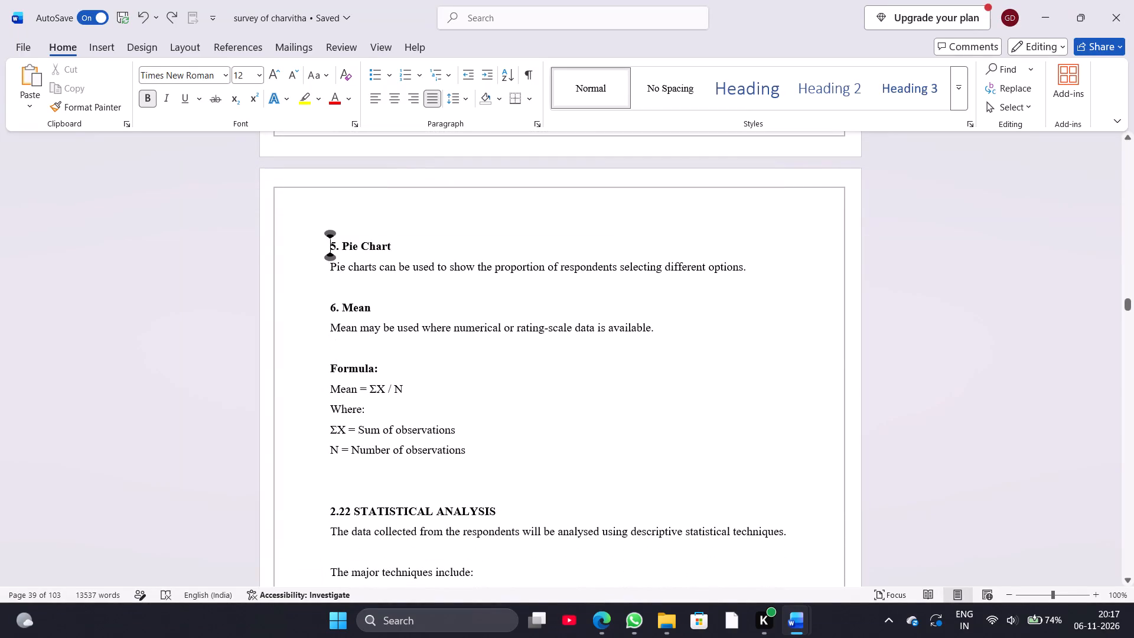
Delete the whole 6. Mean section, including its description and the Formula block with the definitions of ΣX and N.
drag(322, 367, 484, 452)
key(Delete)
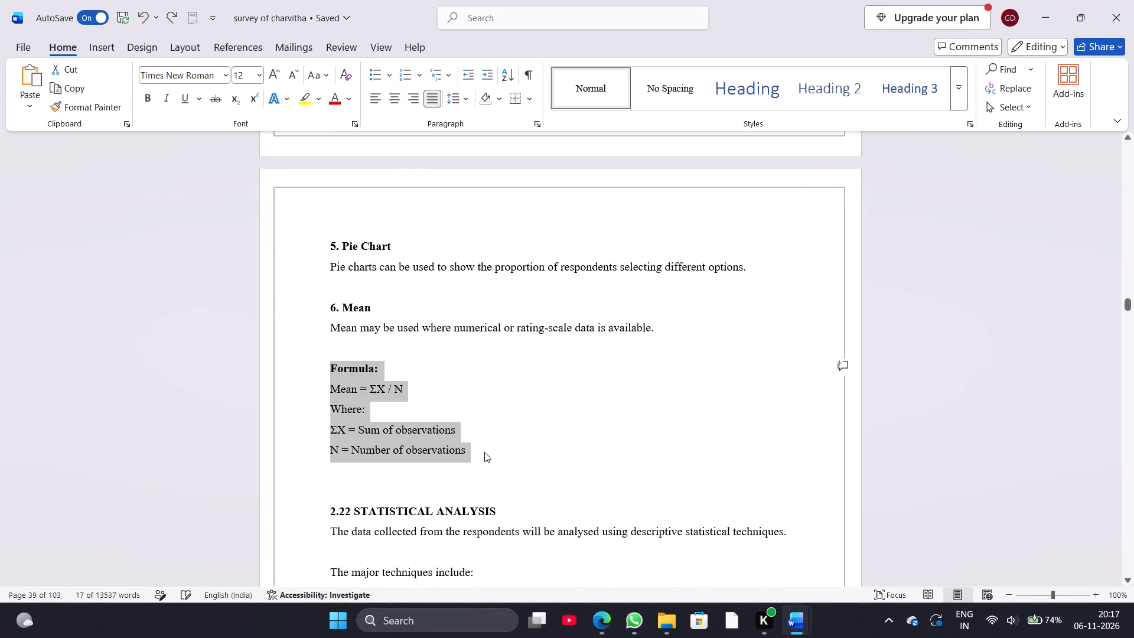
drag(325, 310, 335, 311)
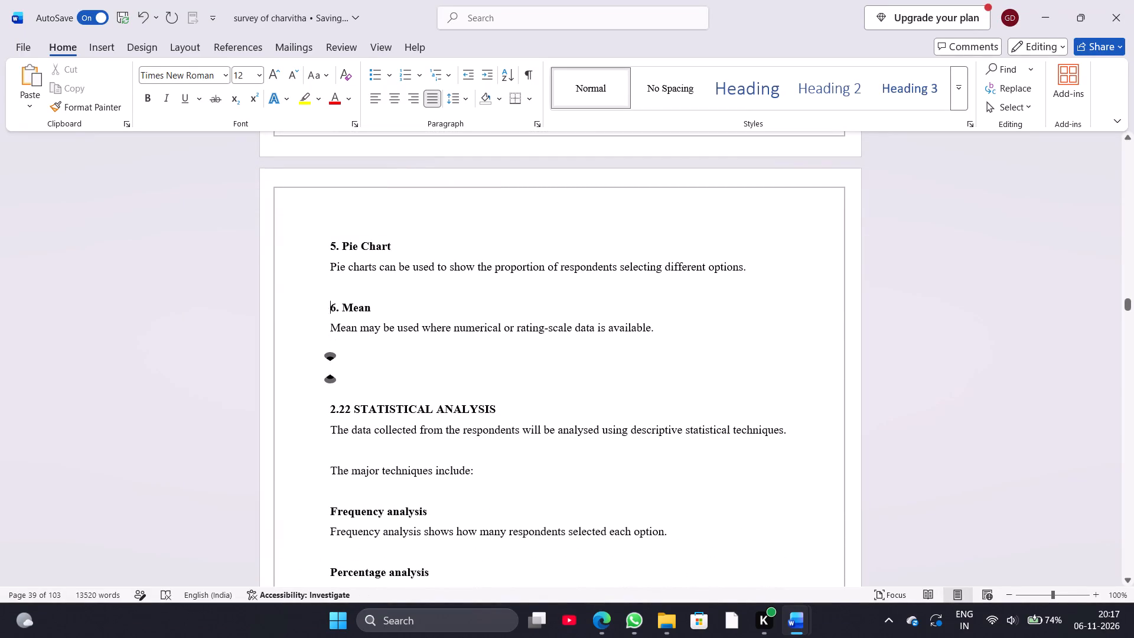
drag(335, 311, 684, 349)
key(Delete)
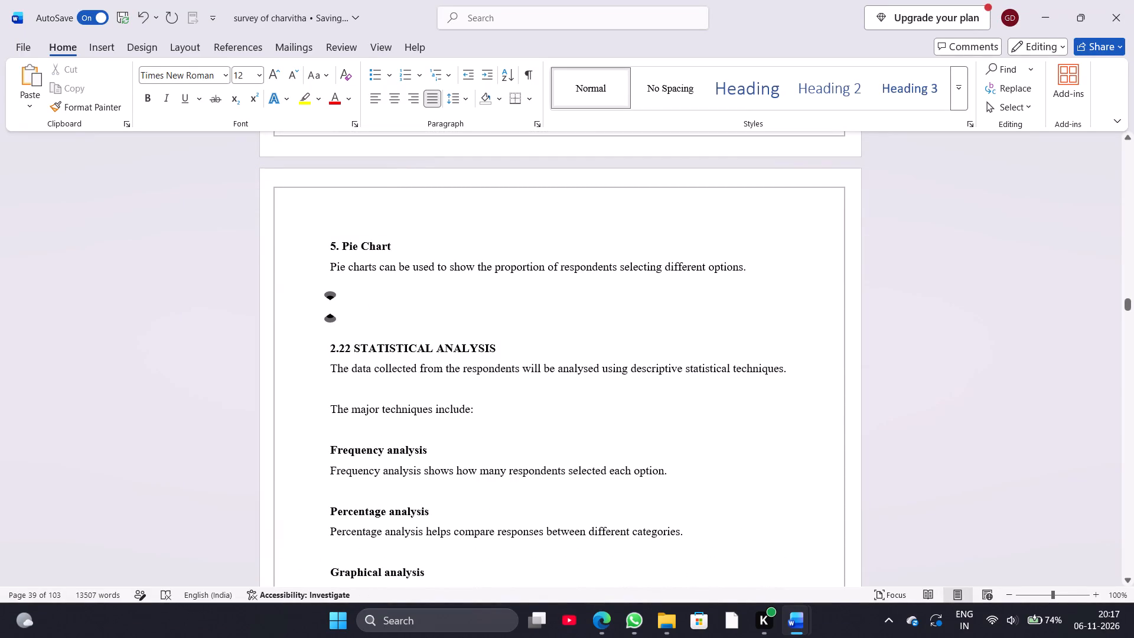
Remove two blank lines above the 2.22 STATISTICAL ANALYSIS heading to close the gap below the Pie Chart description.
click(331, 351)
key(BackSpace)
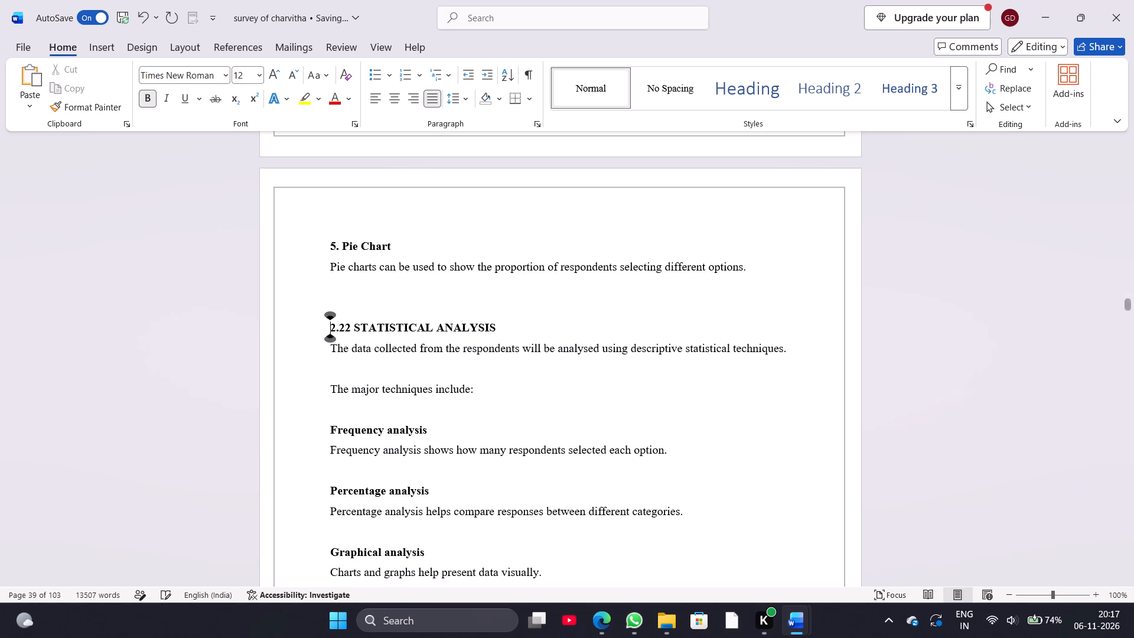
key(BackSpace)
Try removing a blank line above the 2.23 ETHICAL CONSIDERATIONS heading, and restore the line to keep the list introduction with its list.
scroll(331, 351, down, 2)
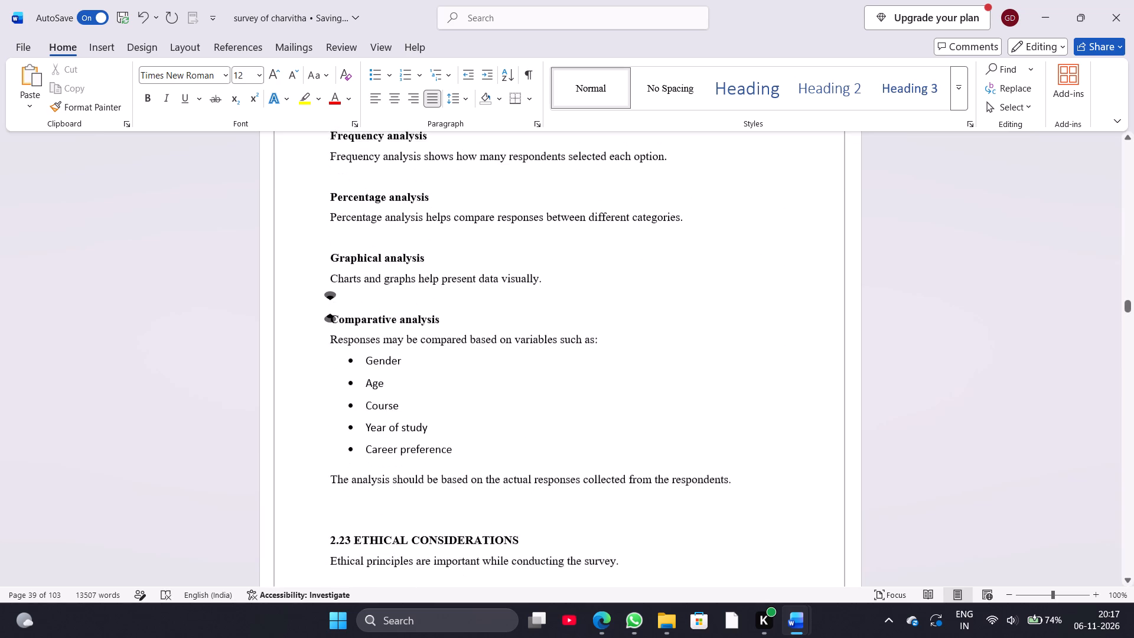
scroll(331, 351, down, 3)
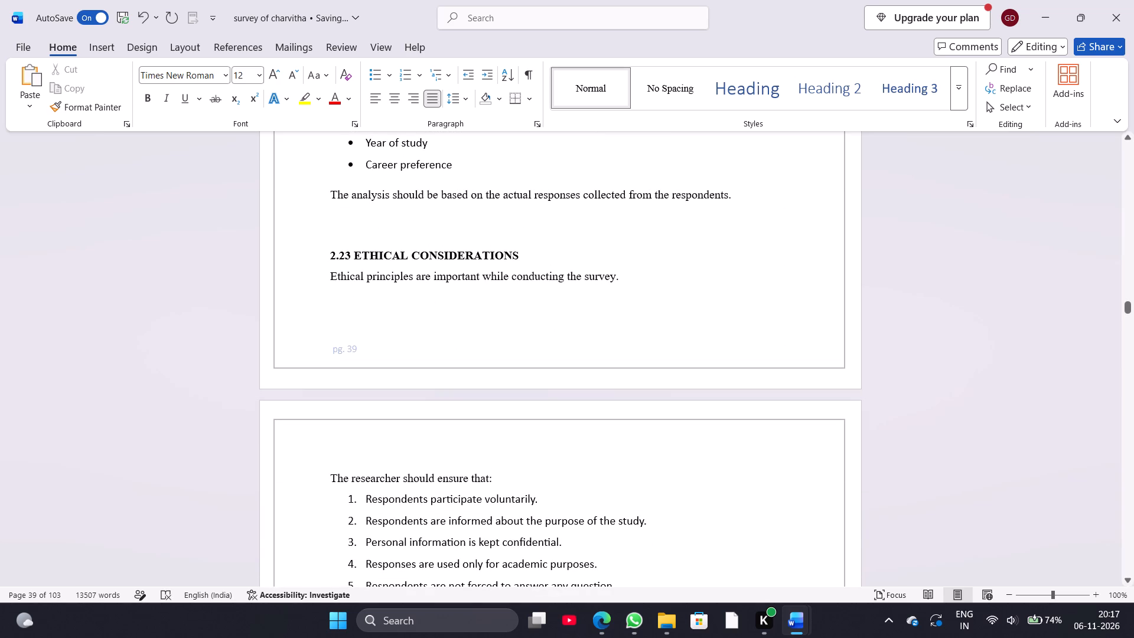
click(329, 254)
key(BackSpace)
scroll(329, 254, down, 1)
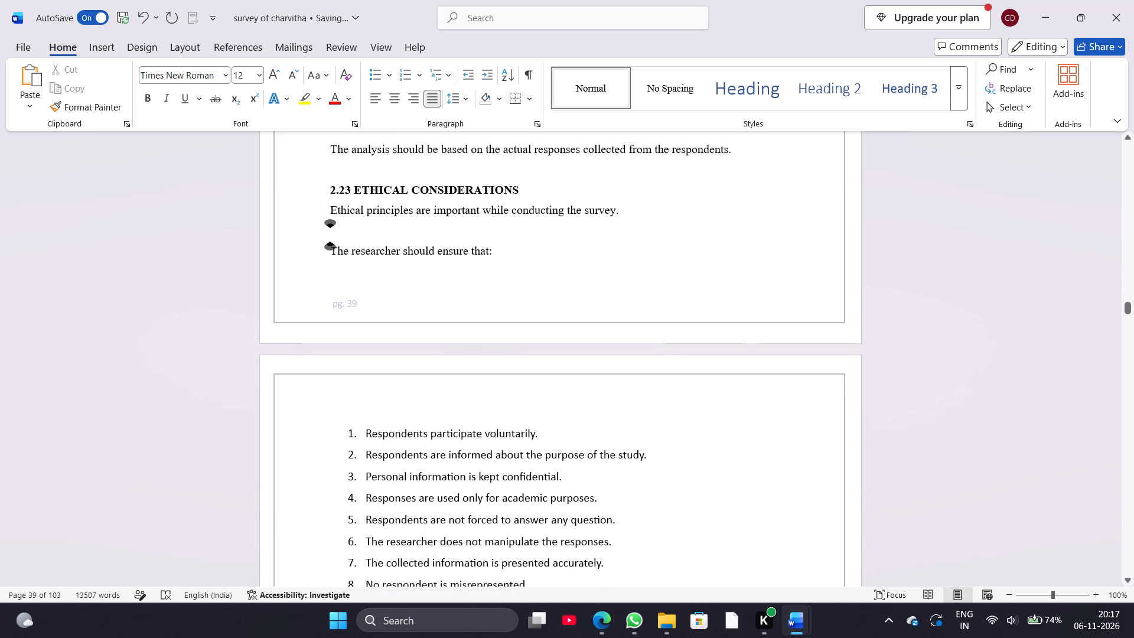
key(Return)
Remove the blank line above "To improve reliability:" in section 2.24 RELIABILITY OF DATA.
scroll(325, 241, down, 1)
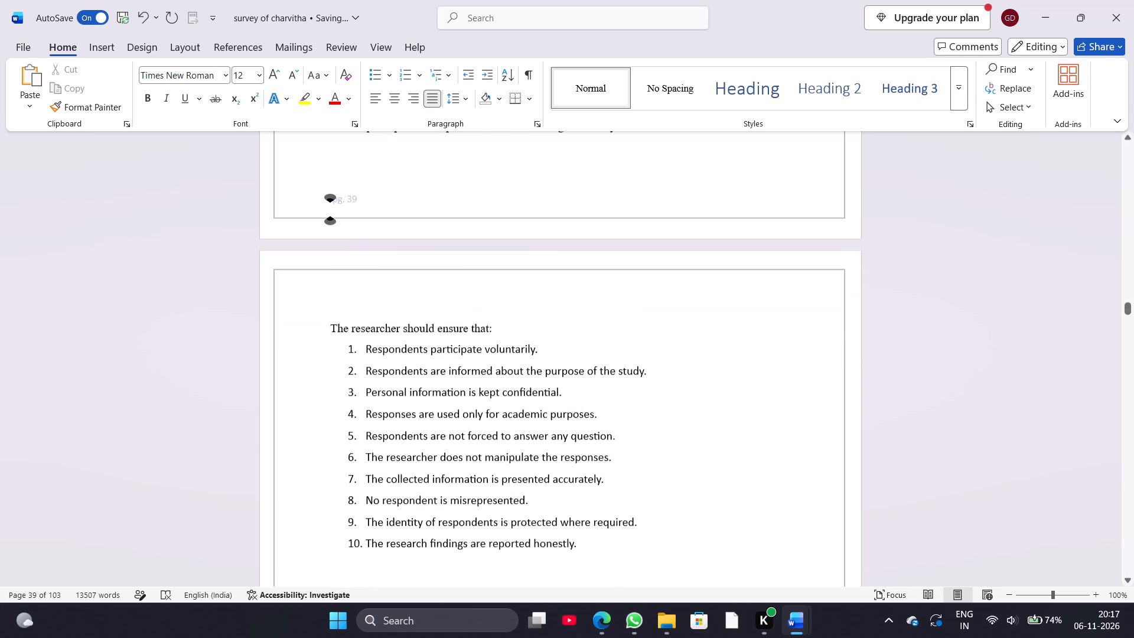
scroll(325, 241, down, 2)
scroll(340, 344, down, 1)
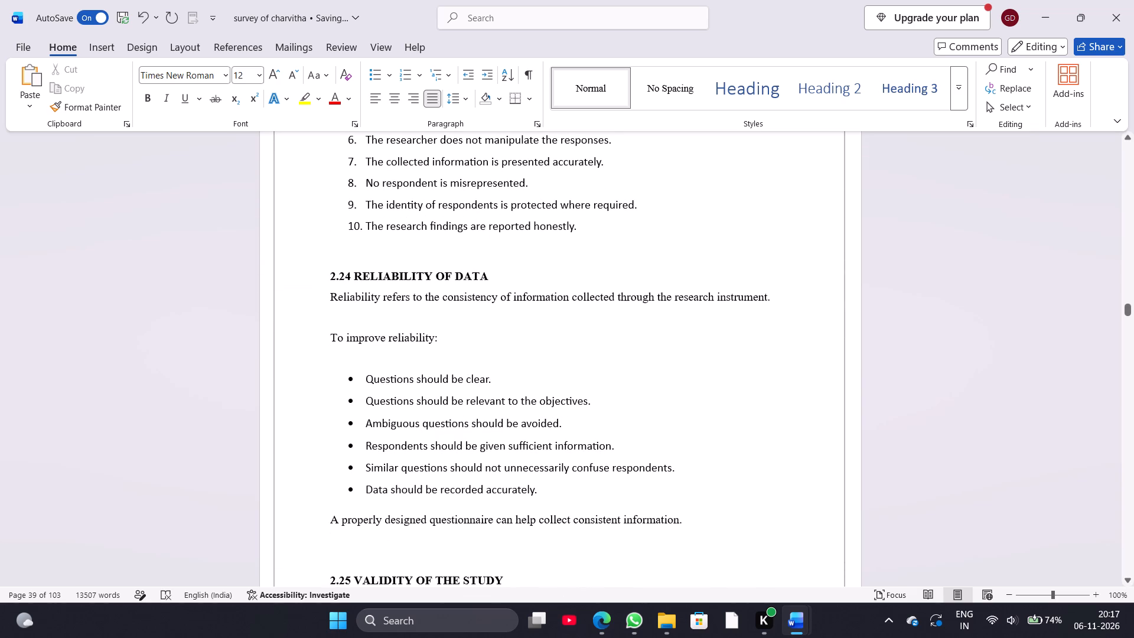
click(324, 337)
key(BackSpace)
Remove the blank line above "For example, questions regarding:" in section 2.25 VALIDITY OF THE STUDY, keeping that line as its own paragraph.
scroll(324, 337, down, 2)
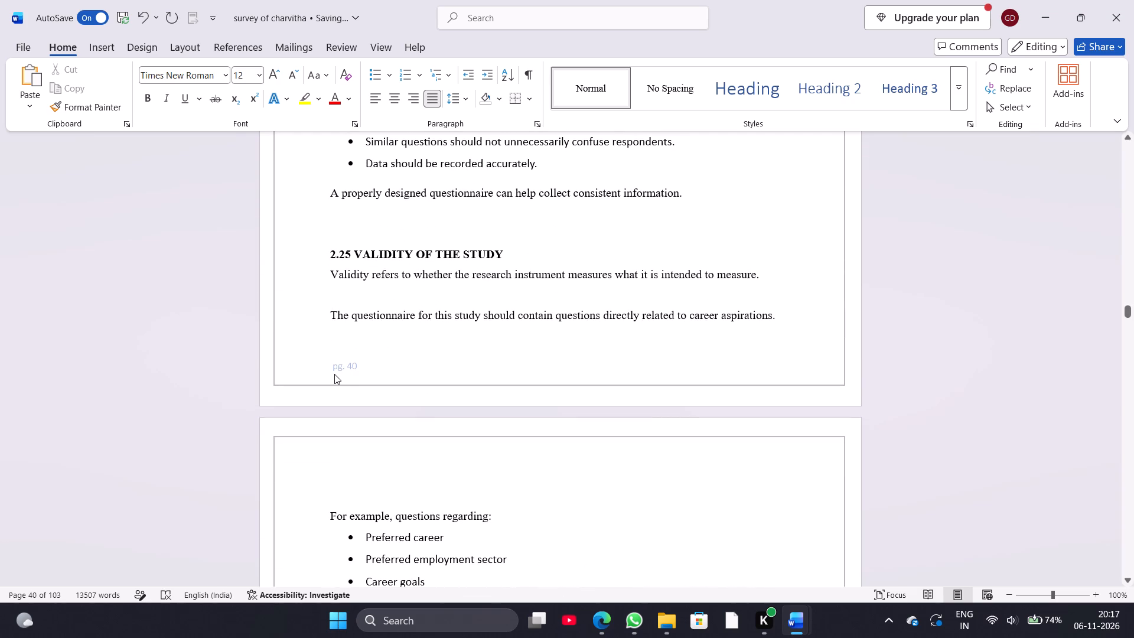
click(329, 516)
key(BackSpace)
key(BackSpace)
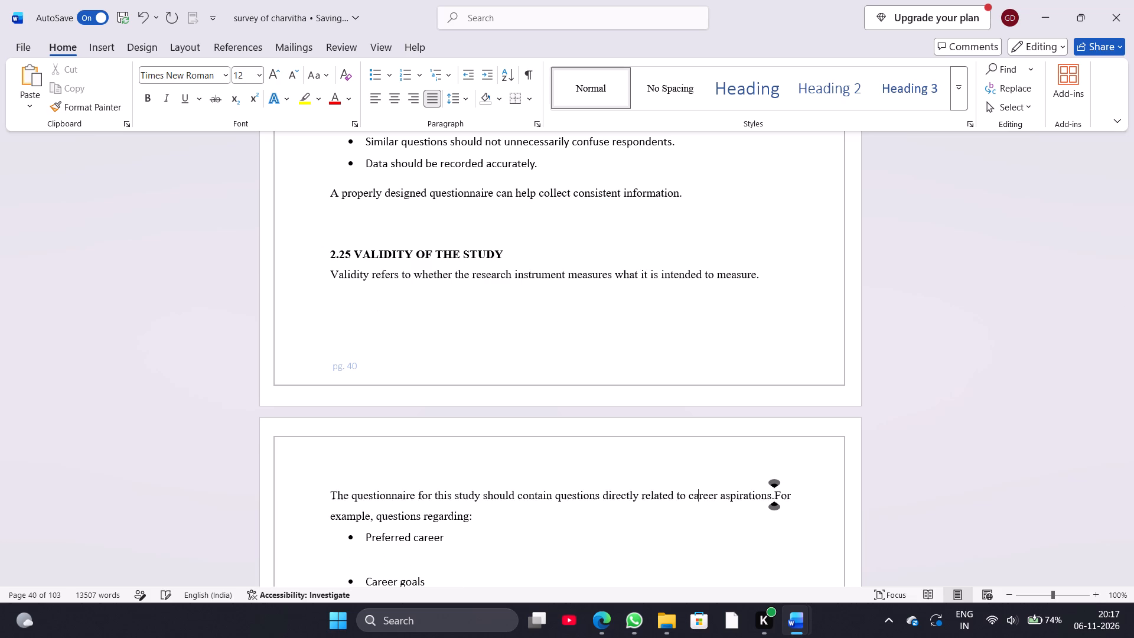
key(ctrl+z)
Delete the closing line "are directly relevant to the study." in section 2.25 and add a blank line above the 2.26 LIMITATIONS OF THE STUDY heading.
scroll(329, 516, down, 1)
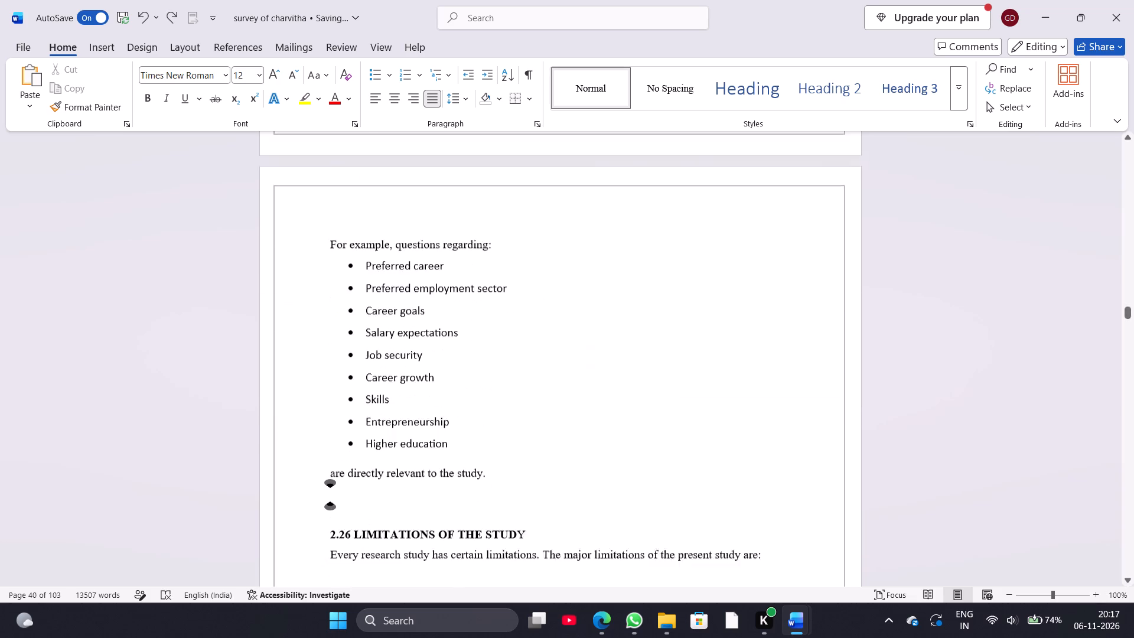
scroll(329, 516, down, 2)
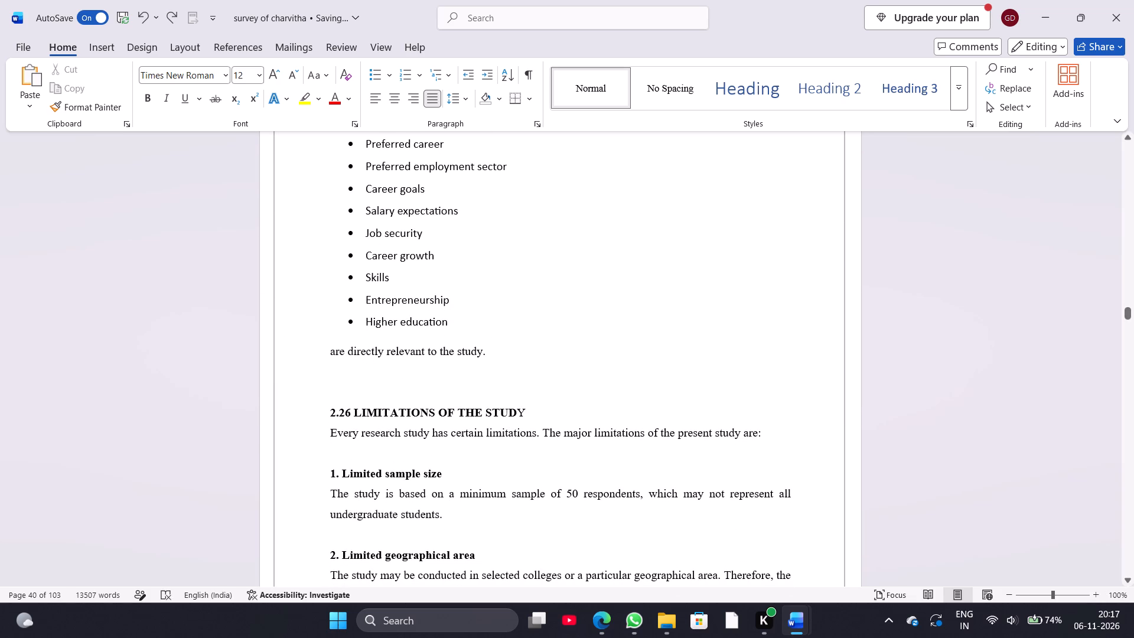
drag(336, 354, 559, 344)
key(Delete)
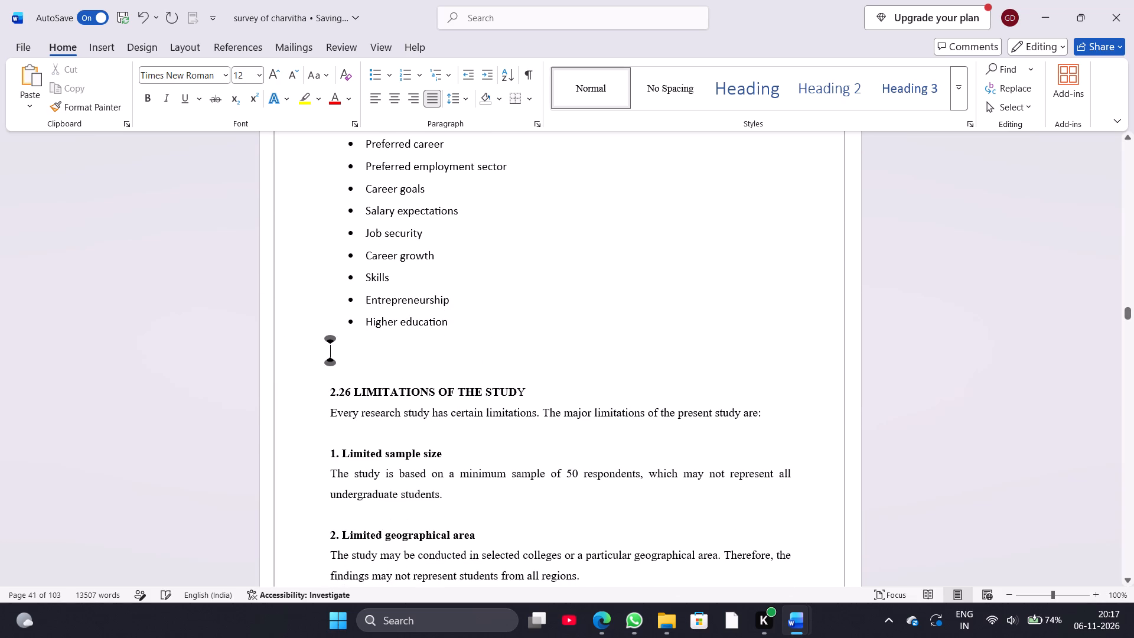
click(326, 389)
key(Return)
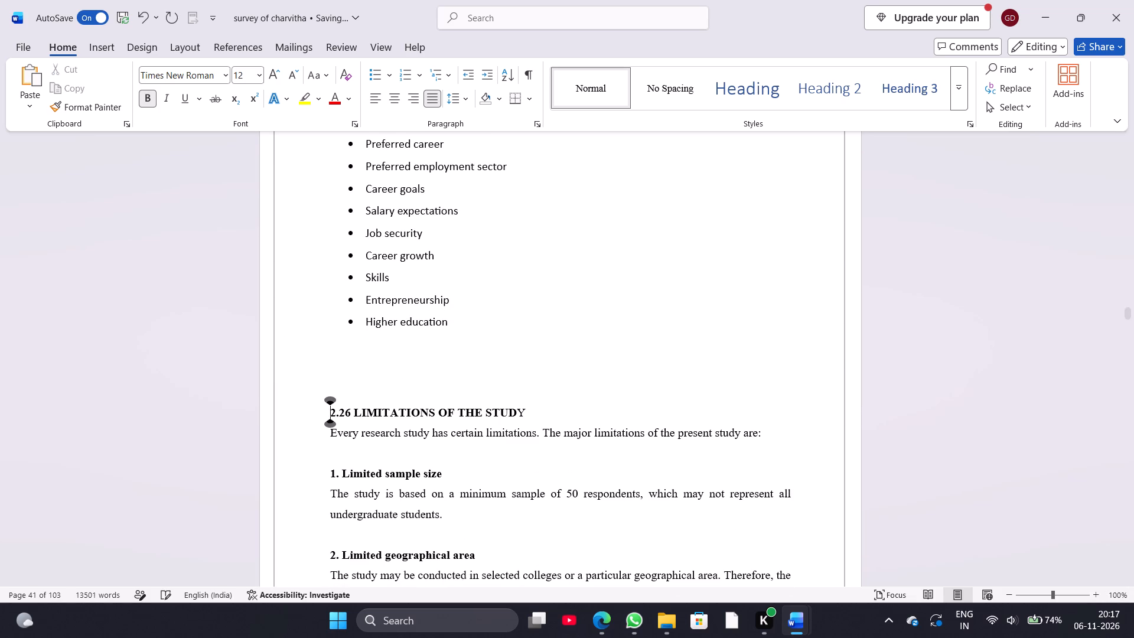
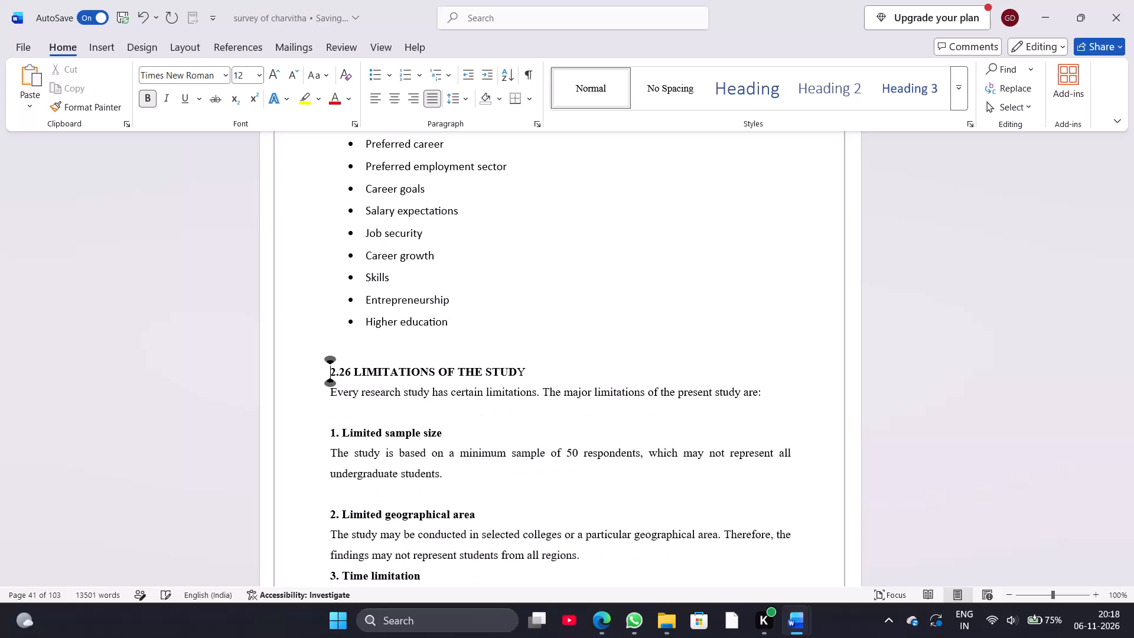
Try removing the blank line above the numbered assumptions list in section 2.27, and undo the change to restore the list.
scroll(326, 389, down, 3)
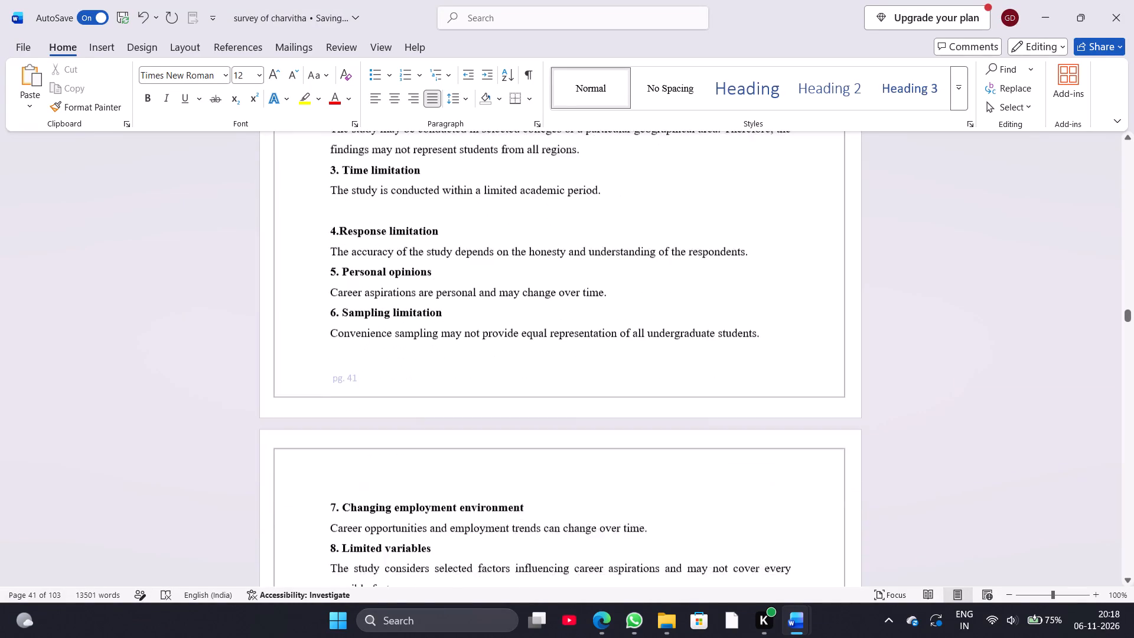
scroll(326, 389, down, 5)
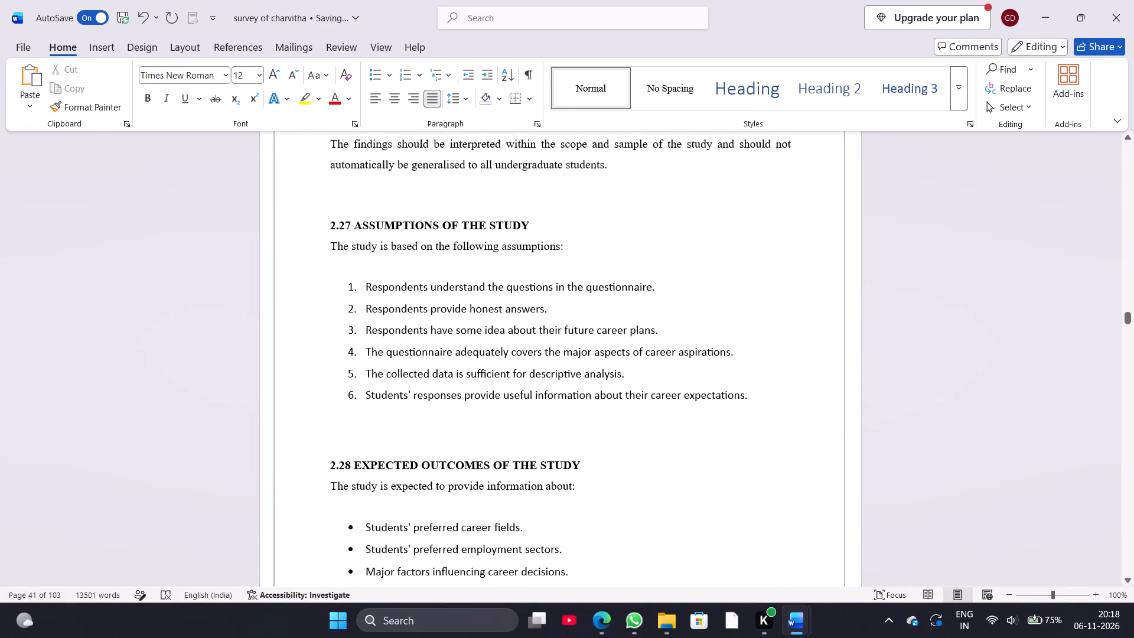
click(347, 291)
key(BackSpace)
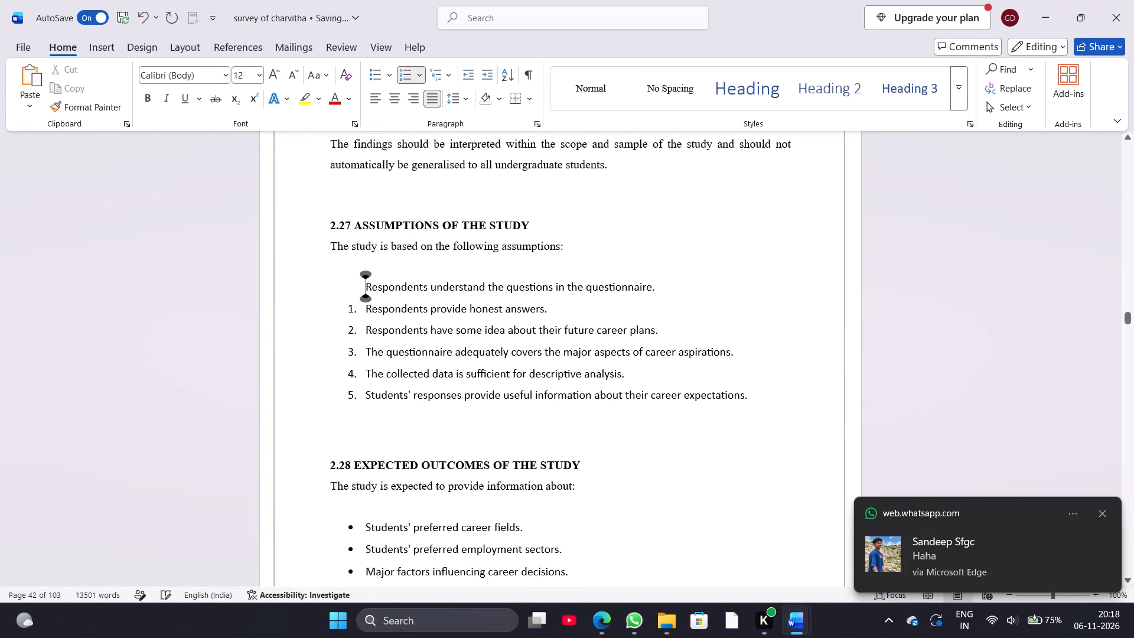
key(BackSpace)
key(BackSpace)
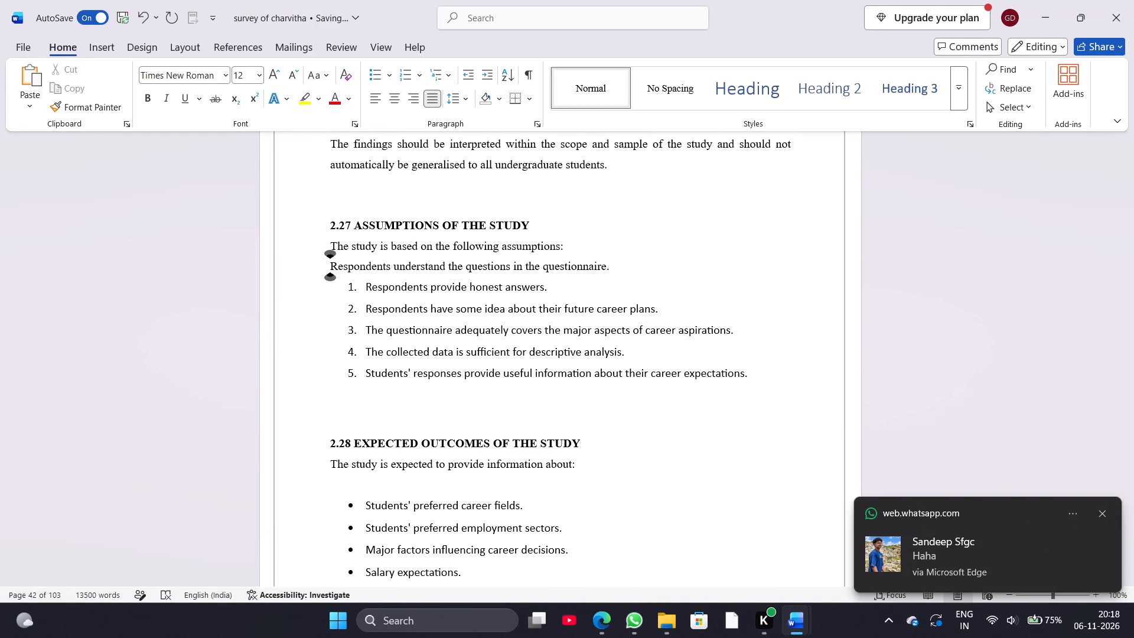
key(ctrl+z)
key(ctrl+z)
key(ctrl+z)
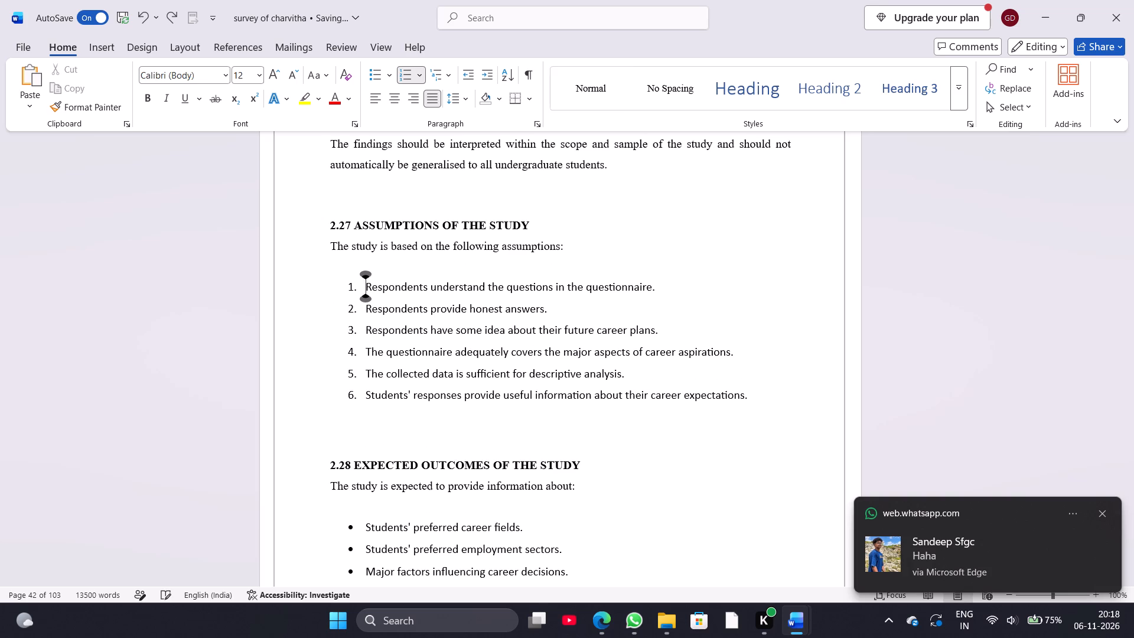
Delete the last four bullet items of section 2.28, from "Importance of internships" through "Students' awareness of employment opportunities".
scroll(347, 291, down, 3)
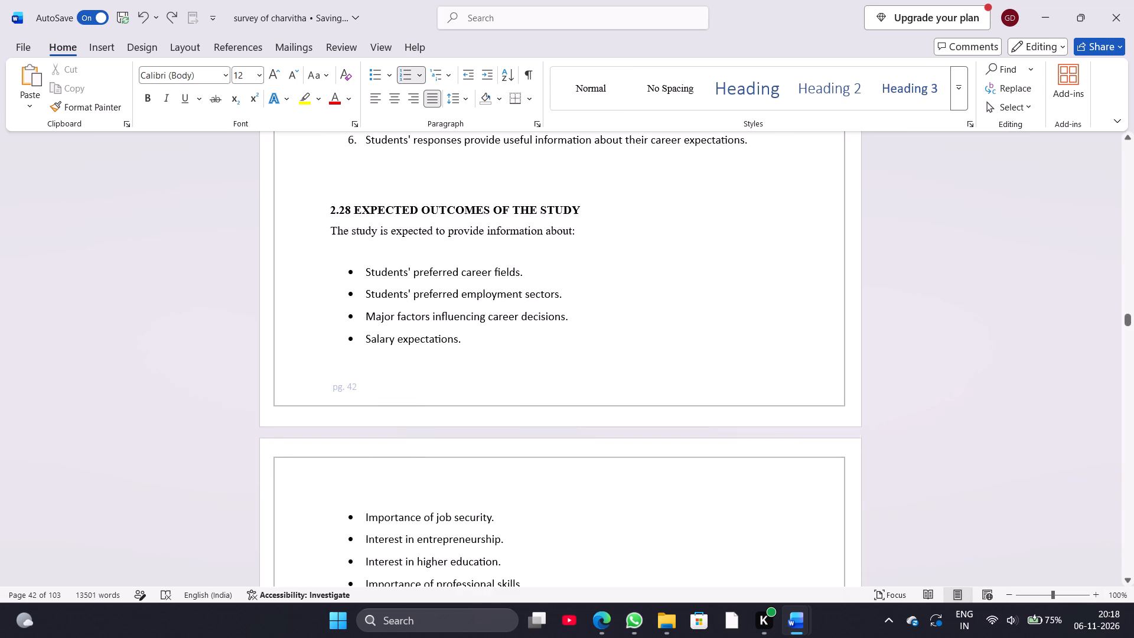
scroll(352, 302, down, 1)
drag(342, 364, 506, 391)
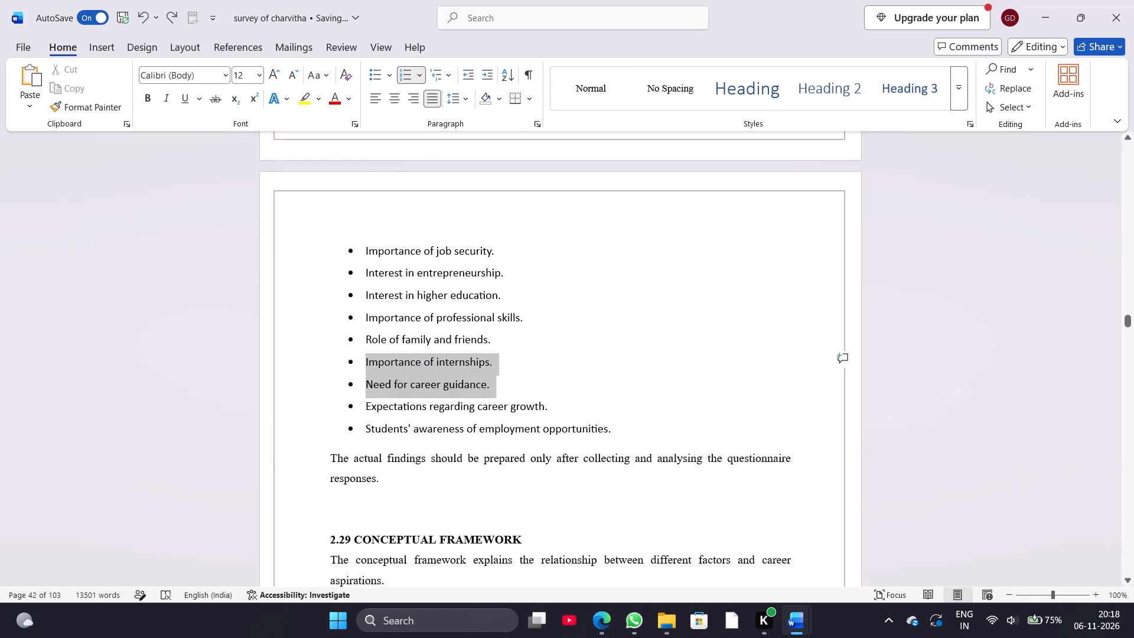
drag(506, 391, 588, 437)
key(Delete)
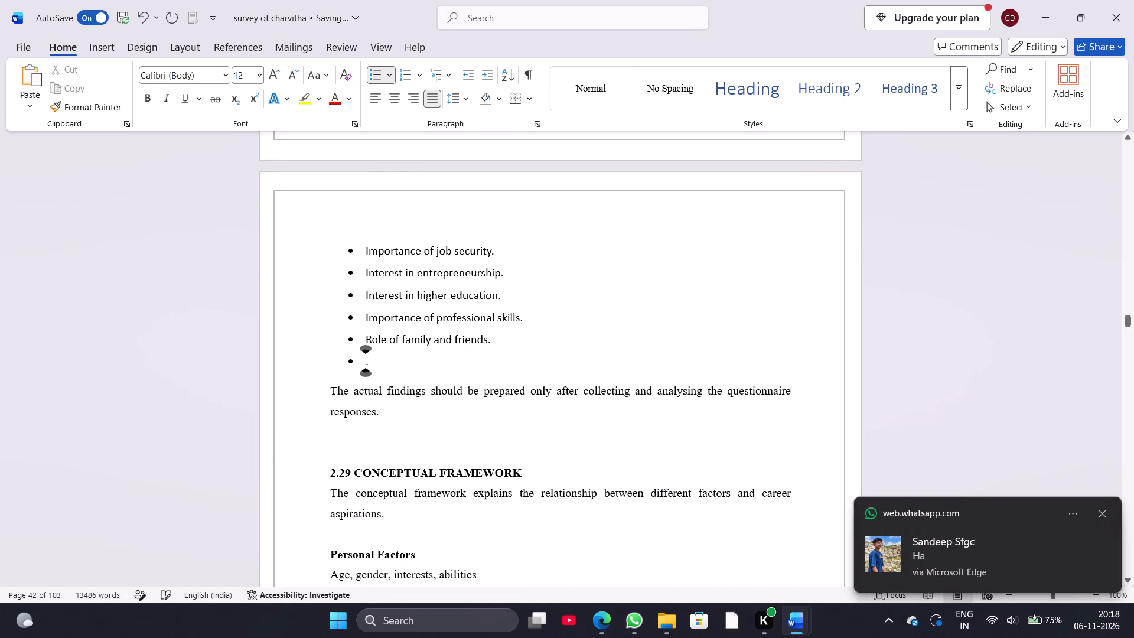
Clear the leftover empty bullet and stray full stop so "The actual findings should be prepared..." directly follows "Role of family and friends." without a bullet.
scroll(581, 499, up, 1)
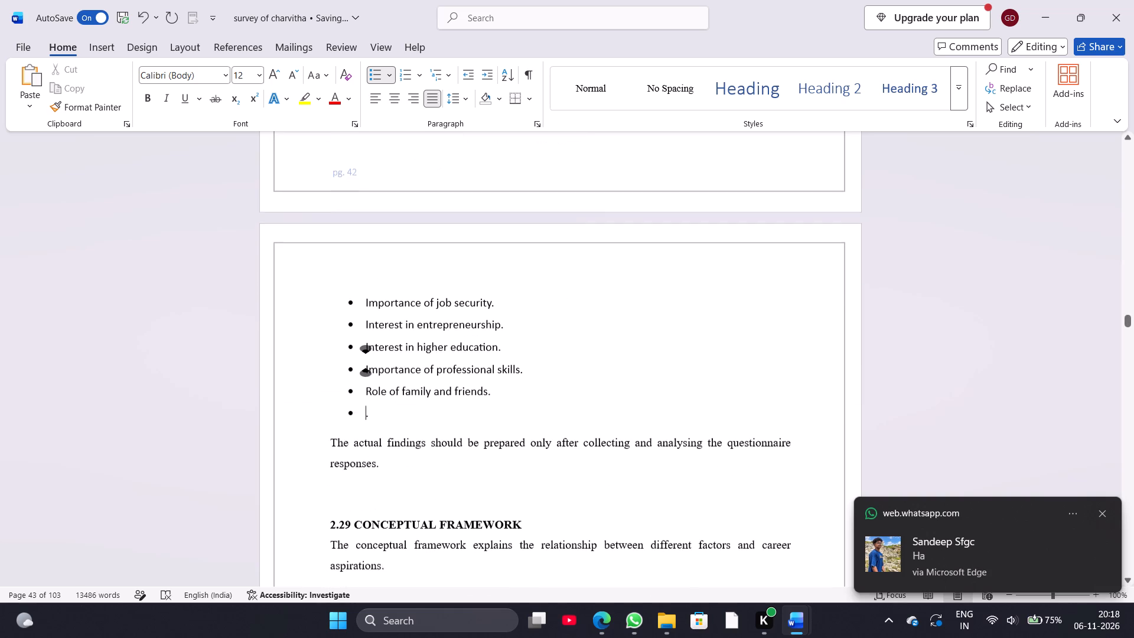
click(435, 405)
key(Delete)
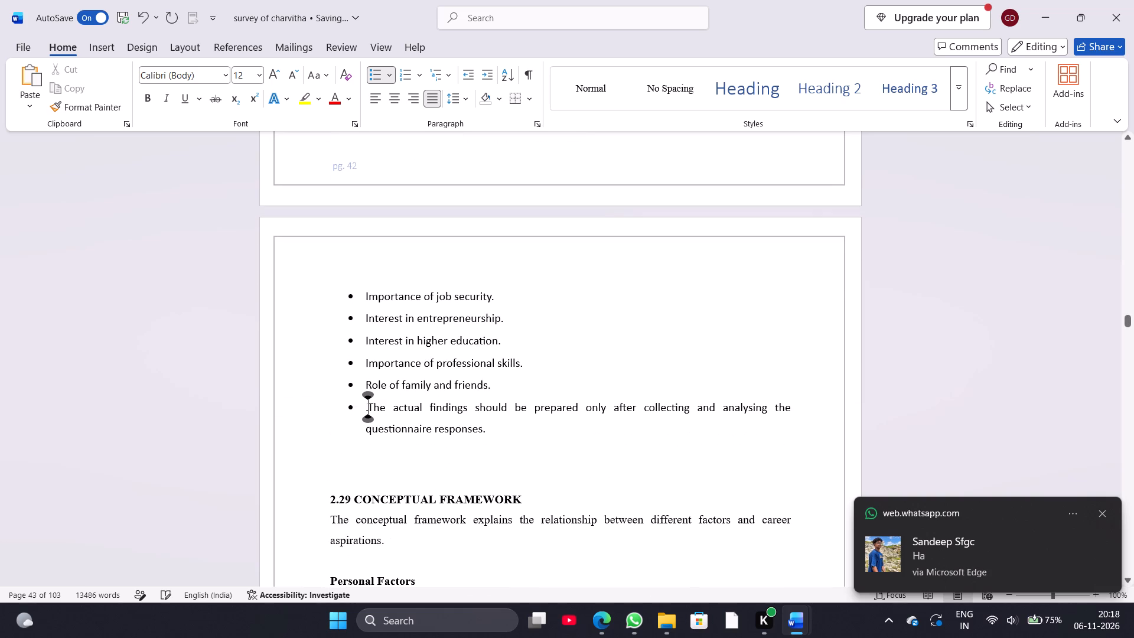
key(BackSpace)
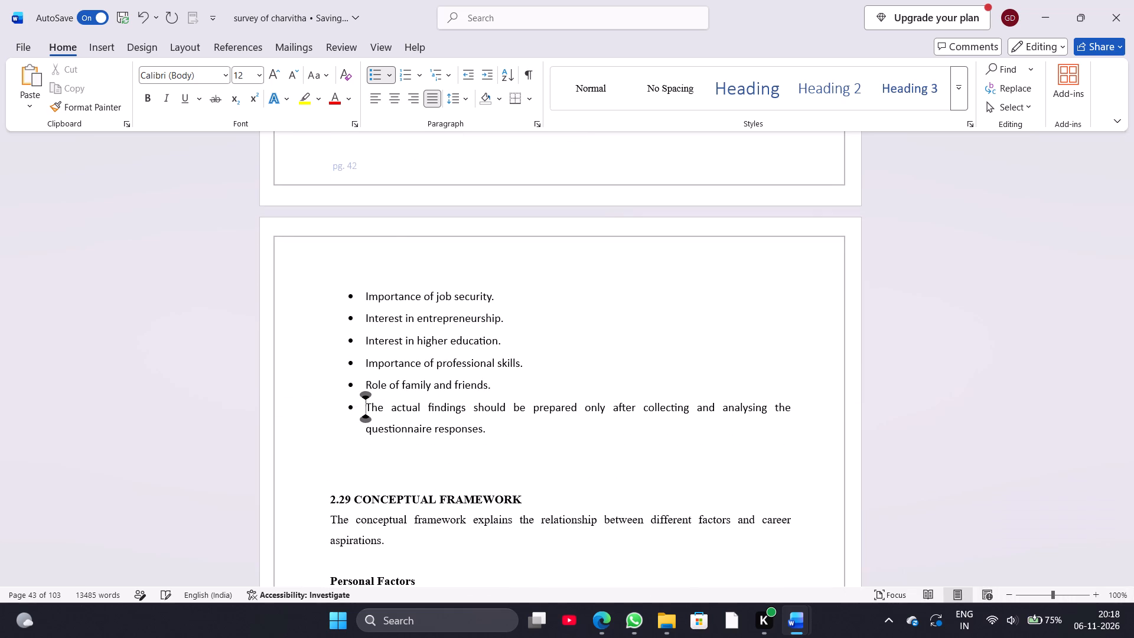
scroll(435, 405, down, 1)
click(435, 405)
key(BackSpace)
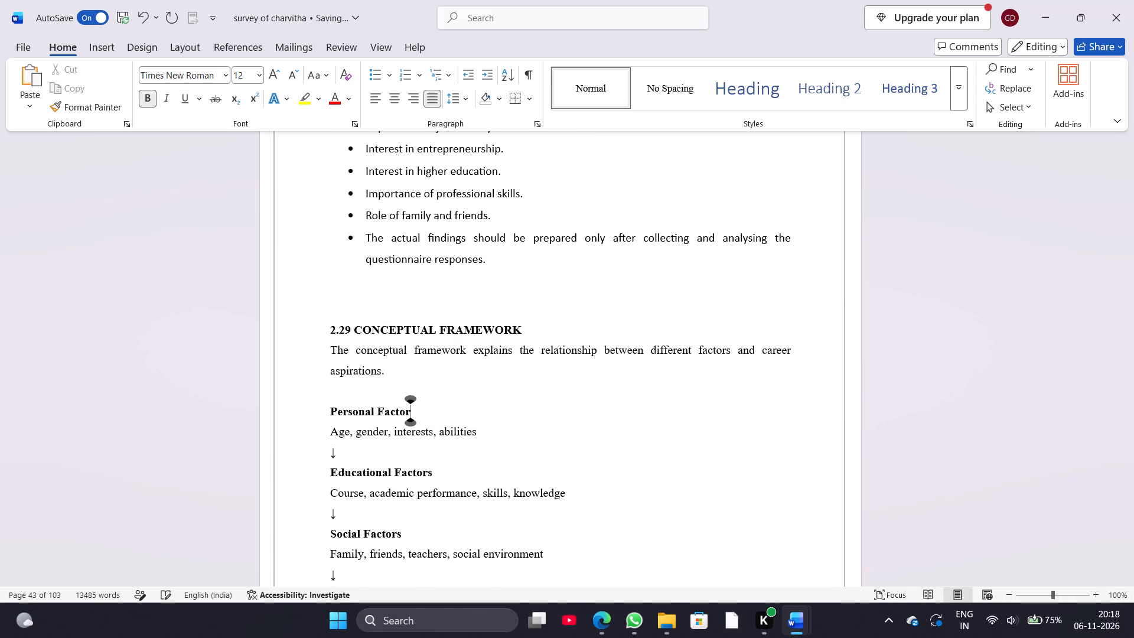
key(ctrl+z)
key(ctrl+z)
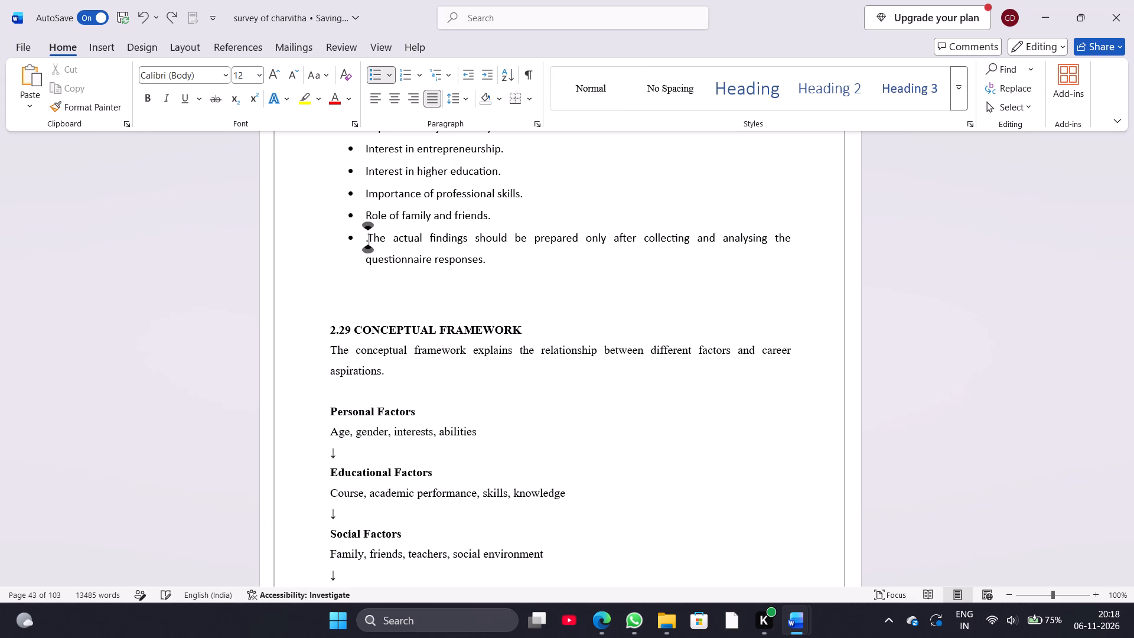
key(BackSpace)
key(BackSpace)
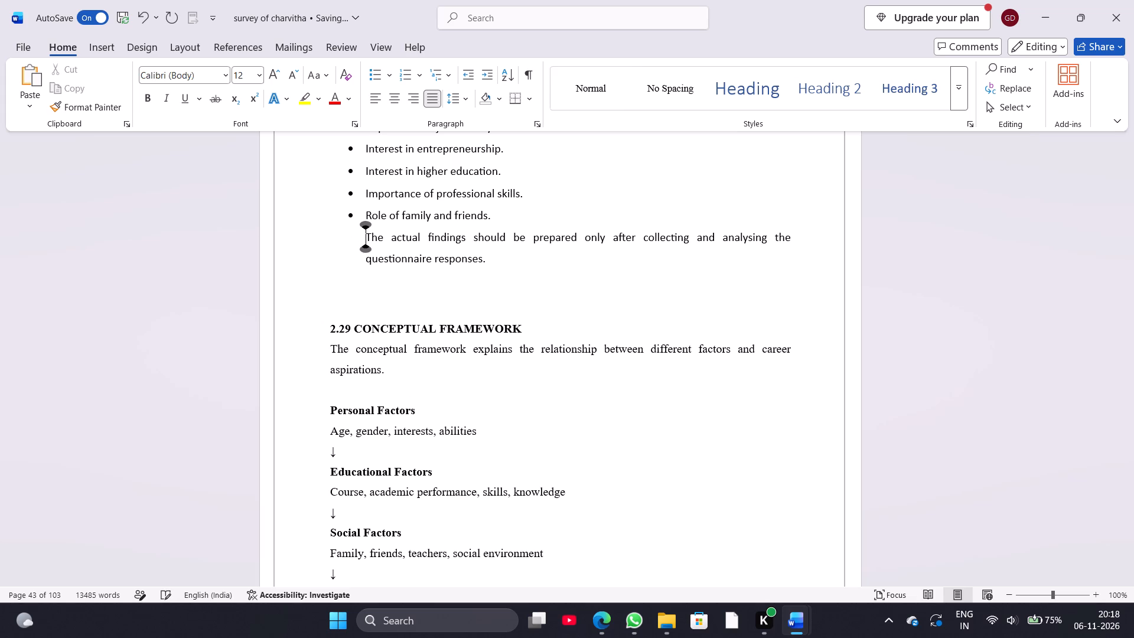
Remove one blank line above the 2.29 CONCEPTUAL FRAMEWORK heading.
scroll(435, 405, down, 1)
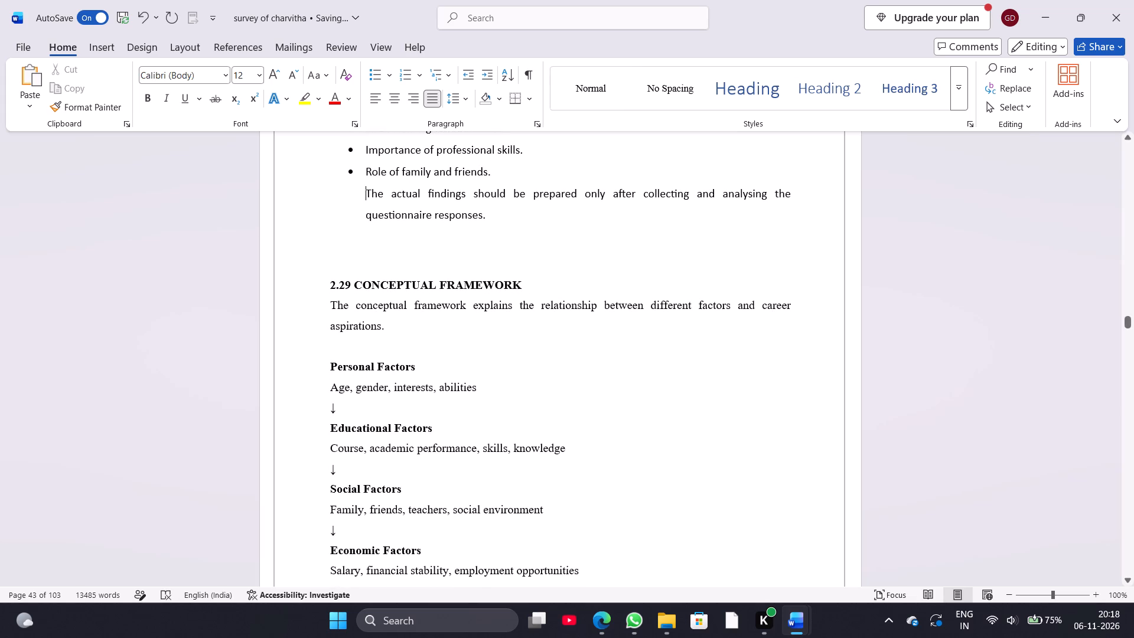
click(325, 289)
key(BackSpace)
Remove two blank lines above the 2.30 OPERATIONAL DEFINITIONS heading so it starts at the top of its page.
scroll(325, 289, down, 2)
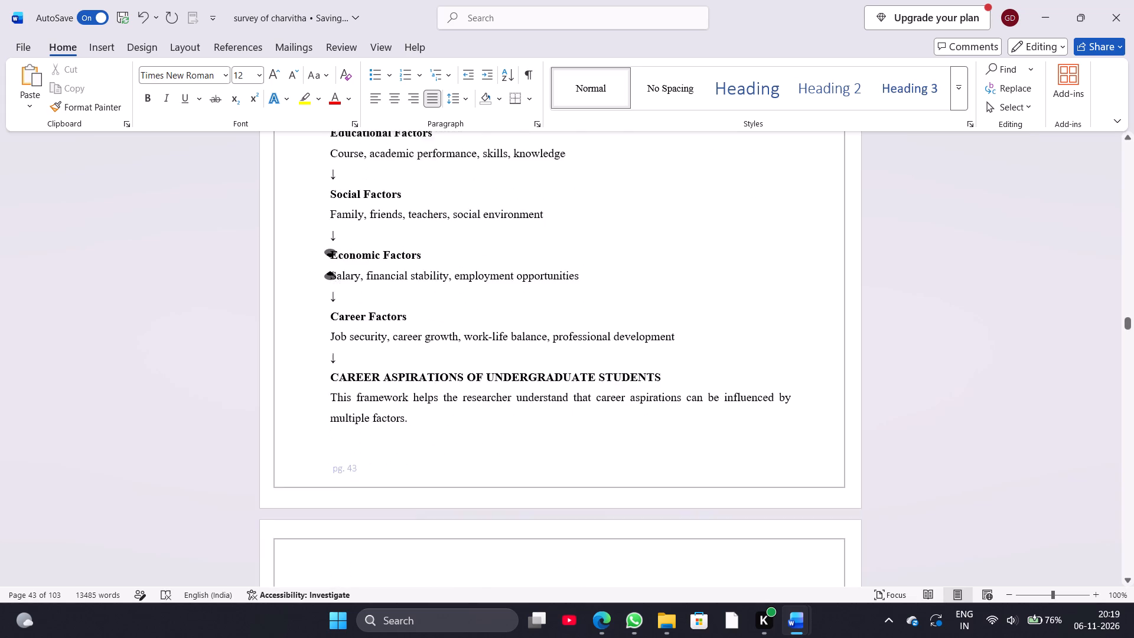
scroll(325, 289, down, 2)
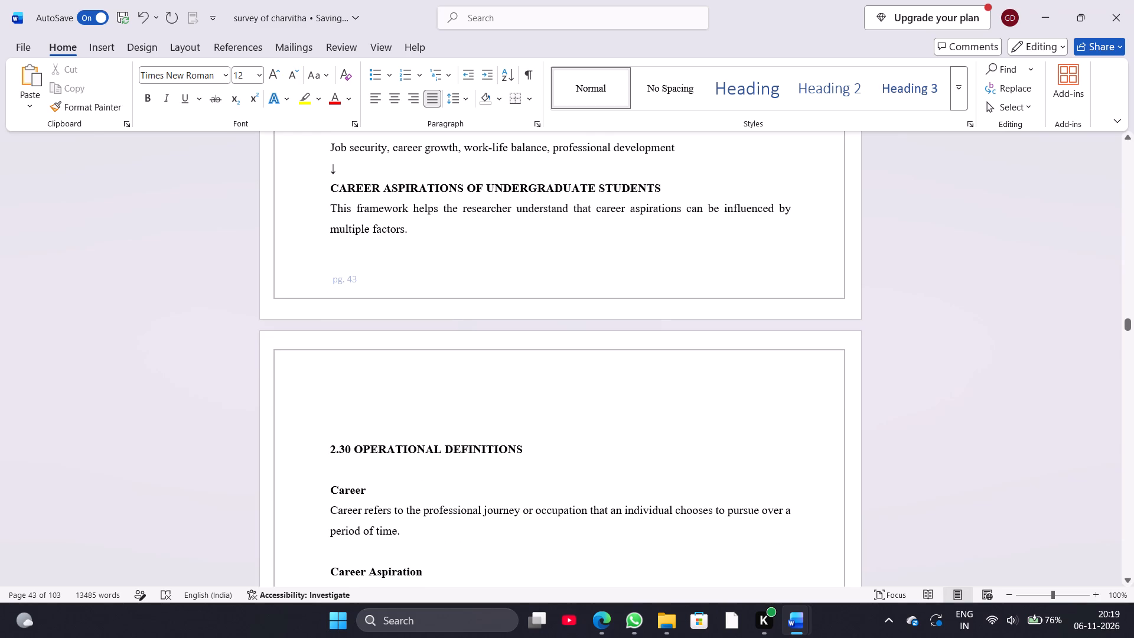
click(323, 447)
key(BackSpace)
key(BackSpace)
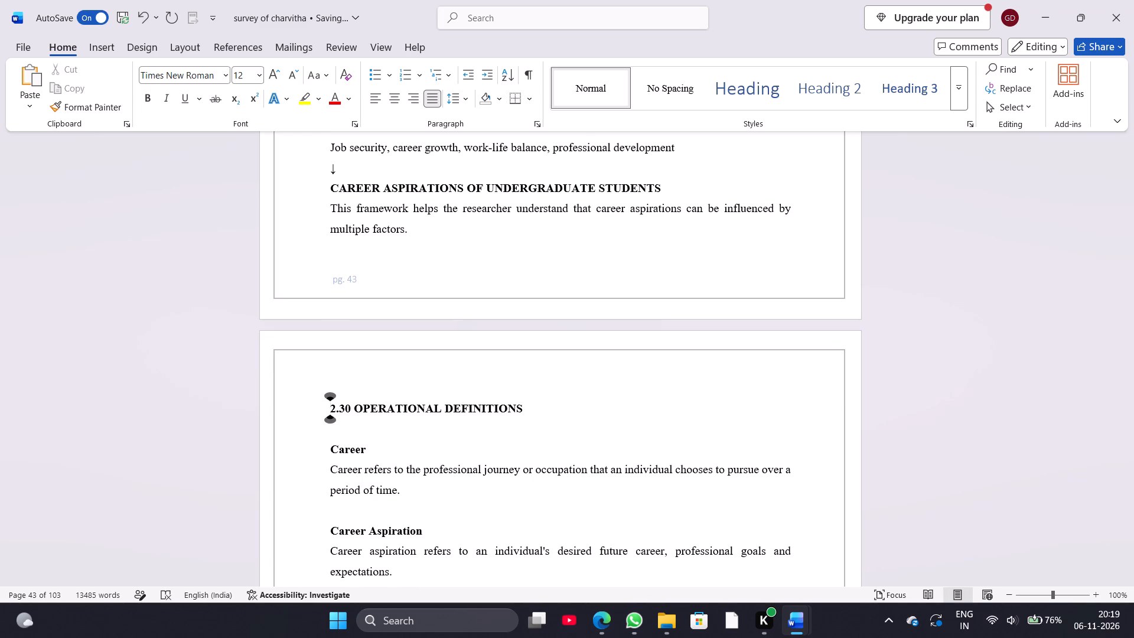
Delete the Career Guidance heading and its definition from section 2.30, along with the blank line above it.
scroll(323, 447, down, 5)
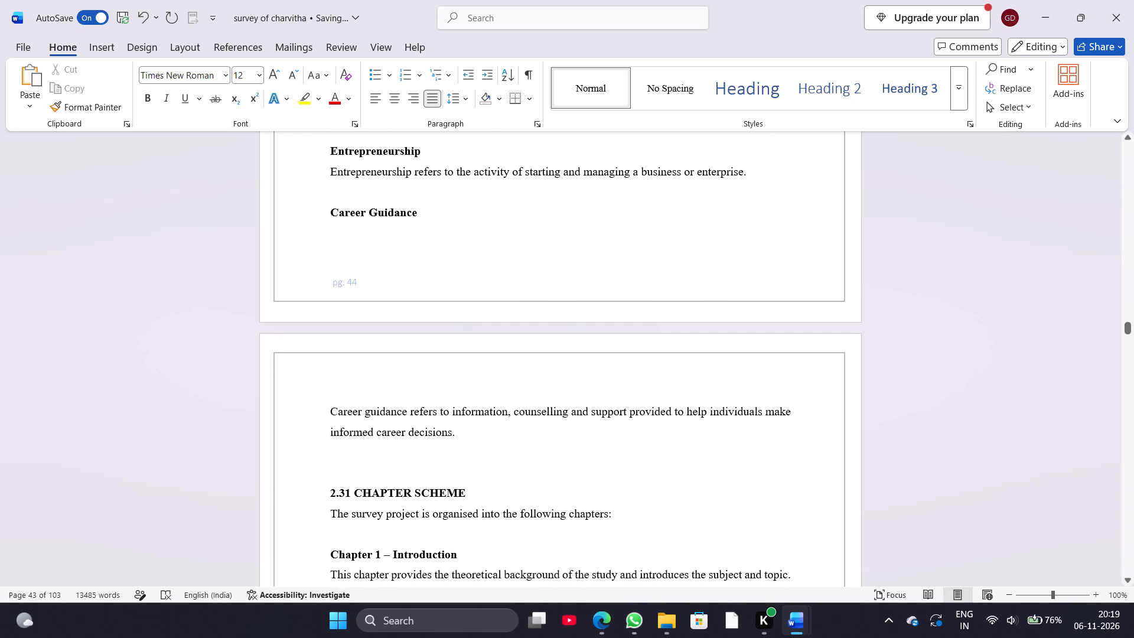
scroll(332, 217, up, 3)
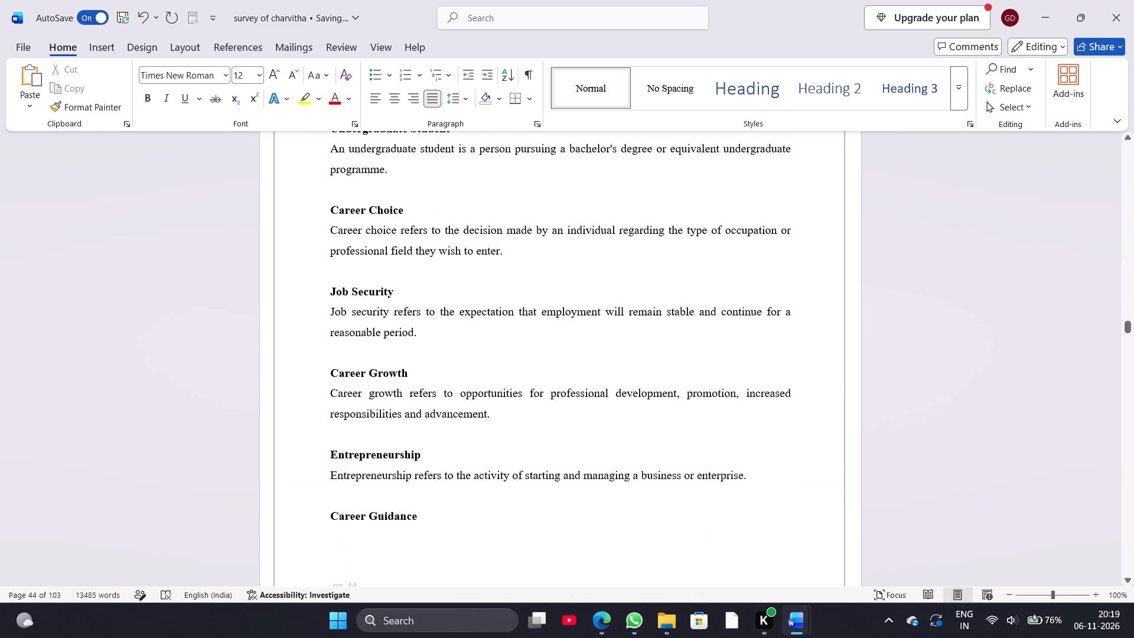
scroll(332, 217, up, 2)
scroll(332, 217, down, 4)
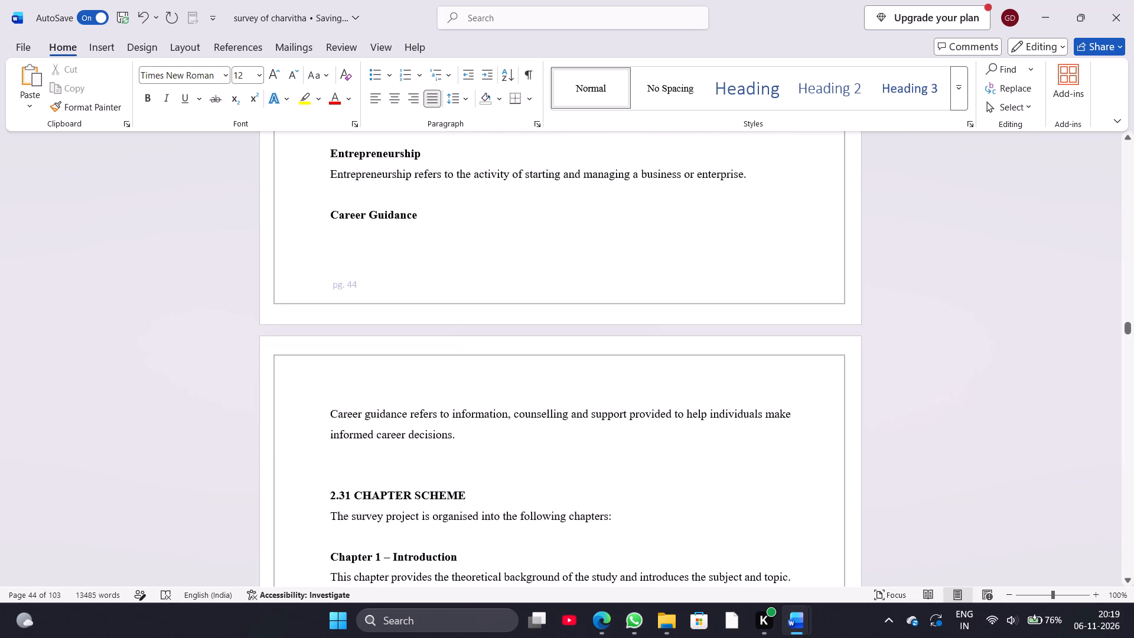
drag(321, 198, 633, 443)
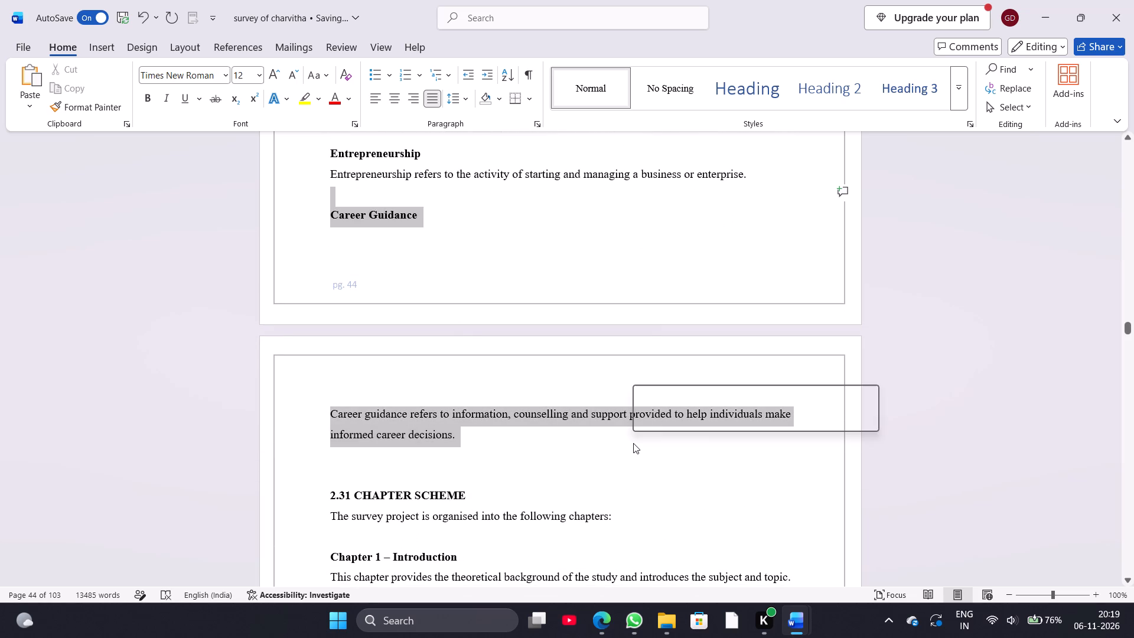
key(Delete)
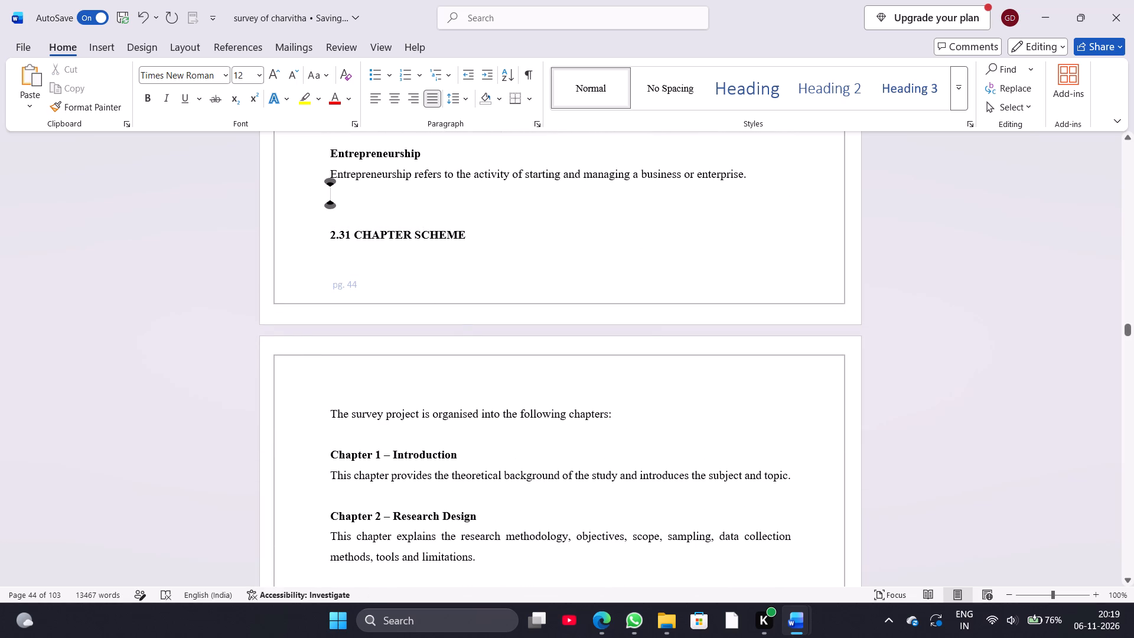
Insert a blank line above the 2.31 CHAPTER SCHEME heading to push it onto the page with its text.
click(334, 234)
key(Left)
key(Return)
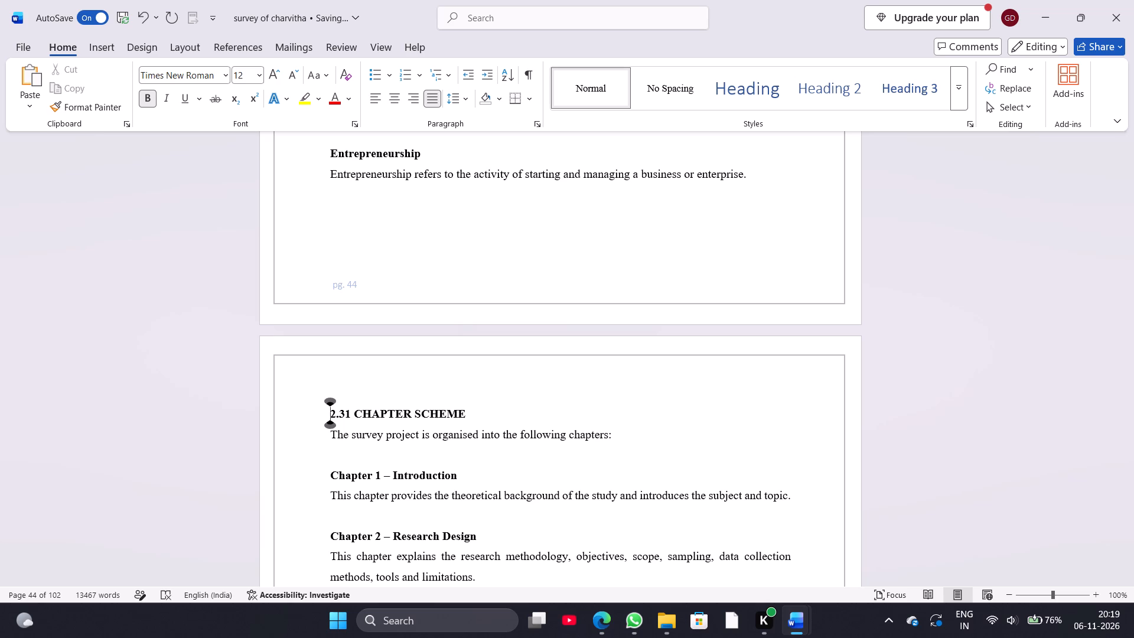
Remove two blank lines above the CHAPTER 3 PROFILE OF RESPONDENTS title to move it up its page.
scroll(334, 234, down, 6)
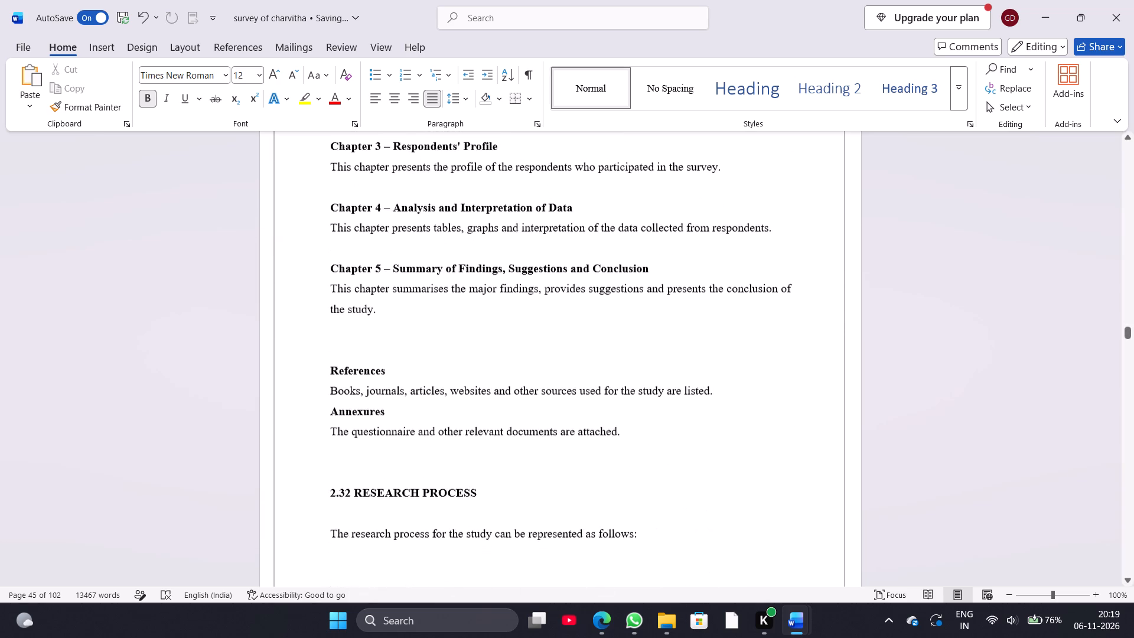
scroll(334, 234, down, 7)
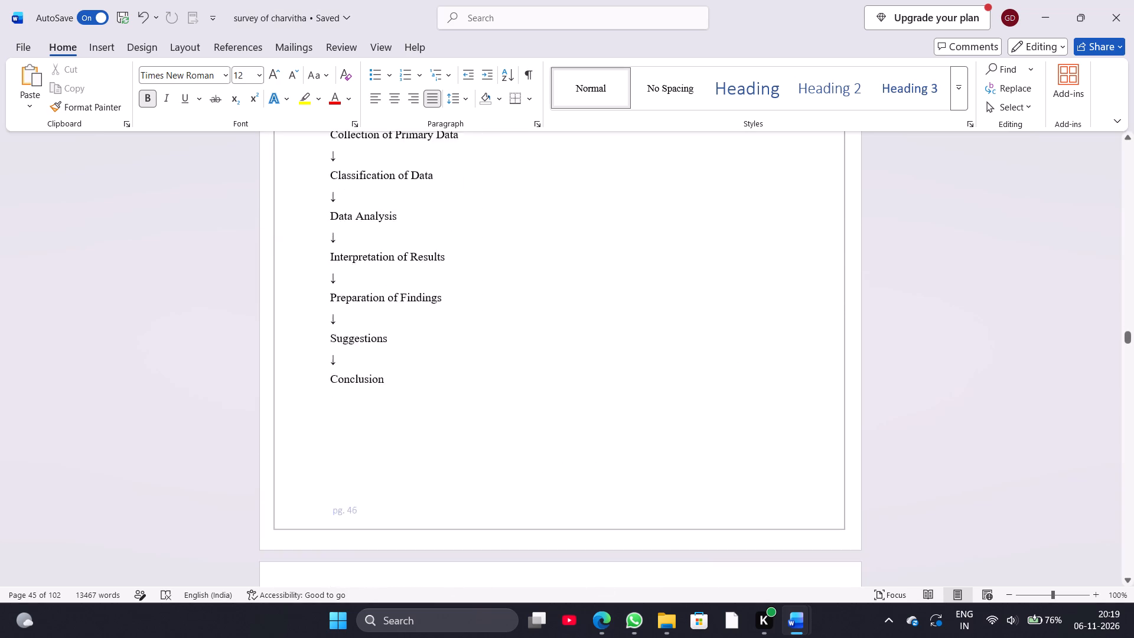
scroll(334, 234, down, 6)
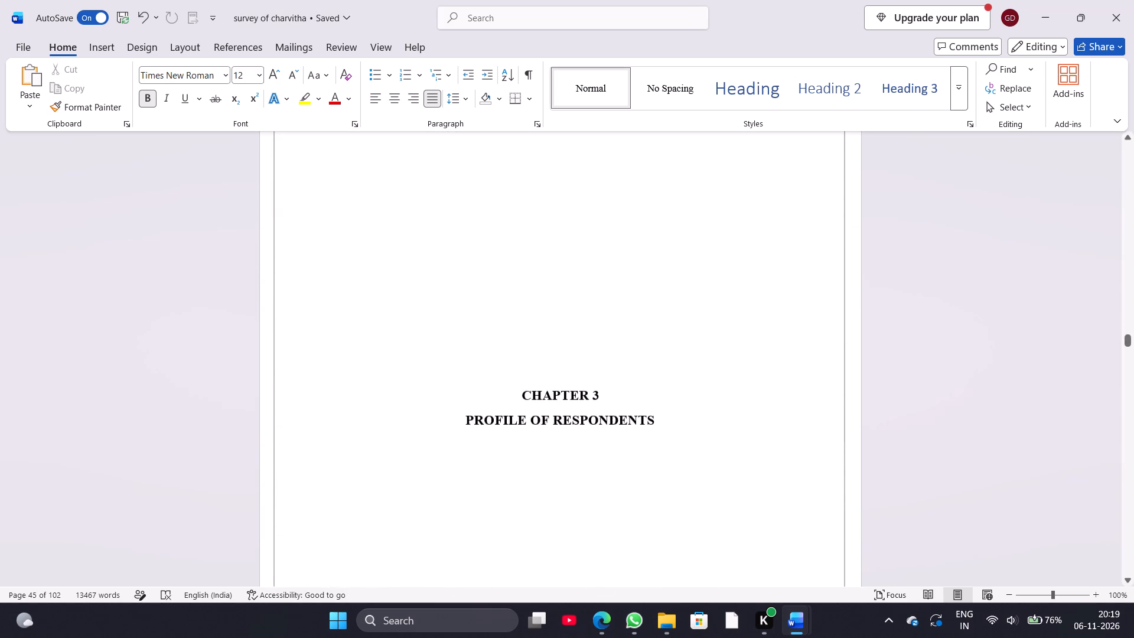
scroll(334, 234, down, 2)
scroll(334, 234, up, 1)
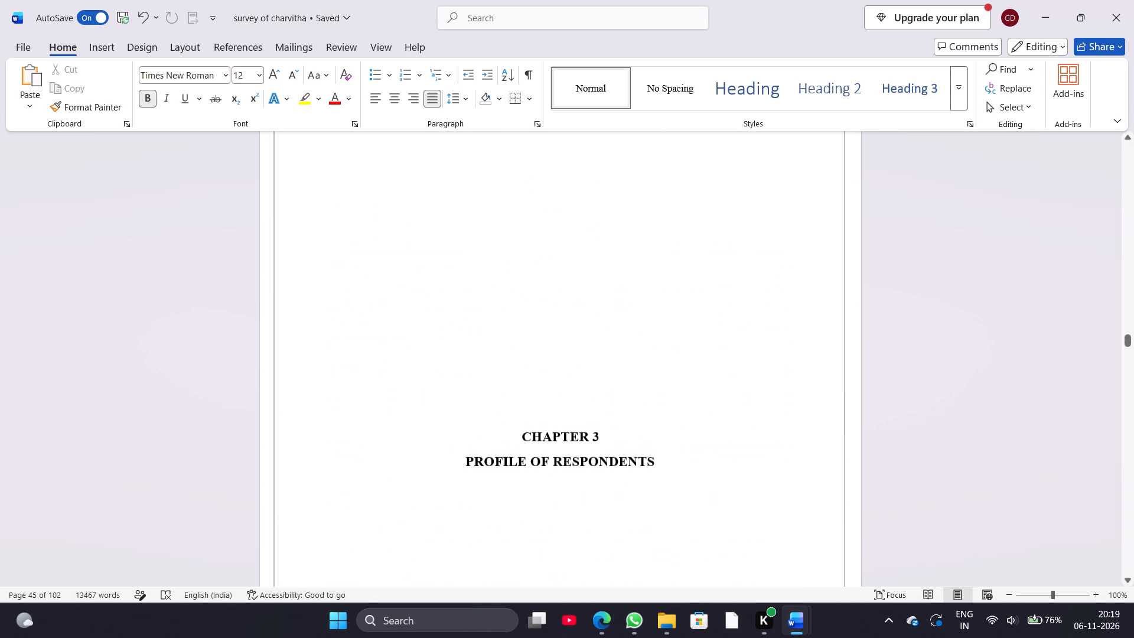
click(514, 441)
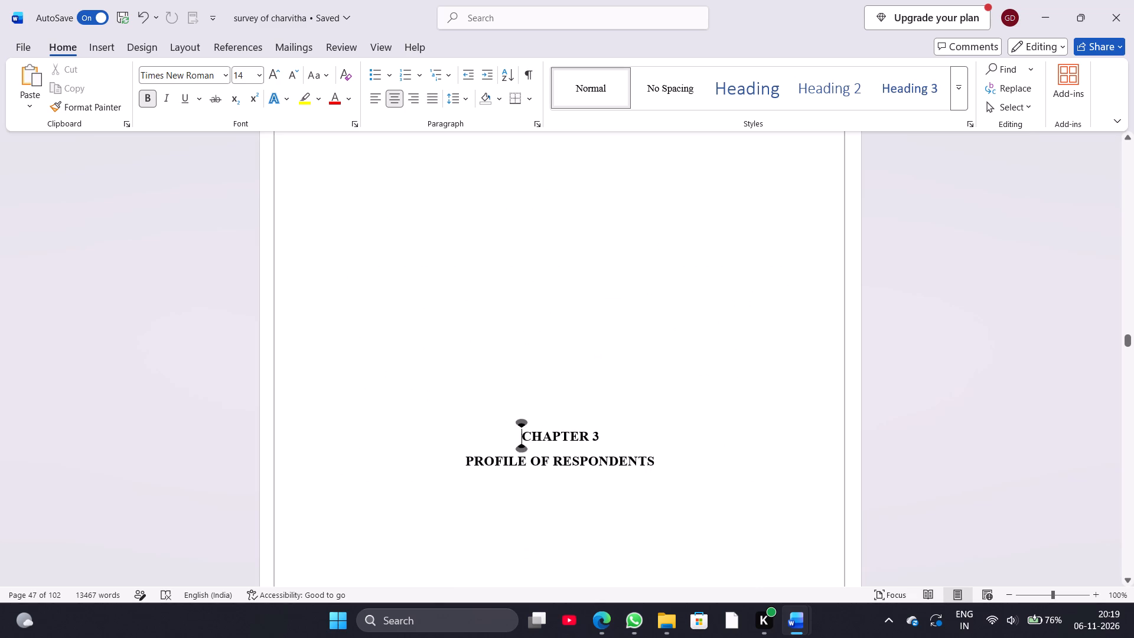
key(BackSpace)
key(BackSpace)
Look through chapters 3, 4 and 5 to examine their page breaks, tables, charts and chapter title pages.
scroll(514, 441, down, 3)
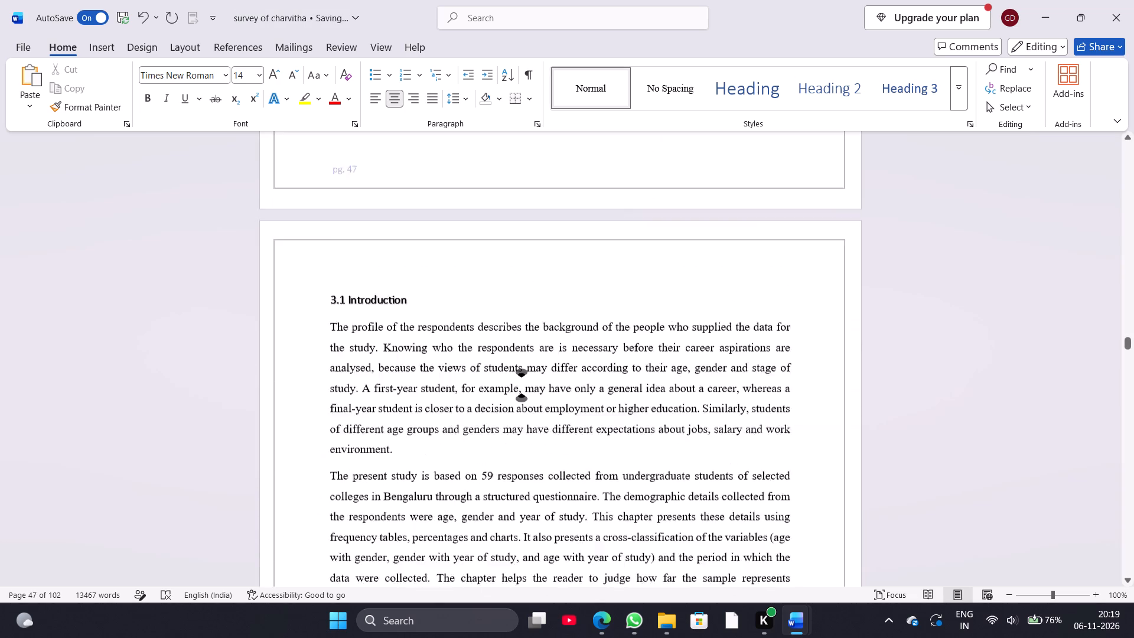
scroll(514, 441, down, 9)
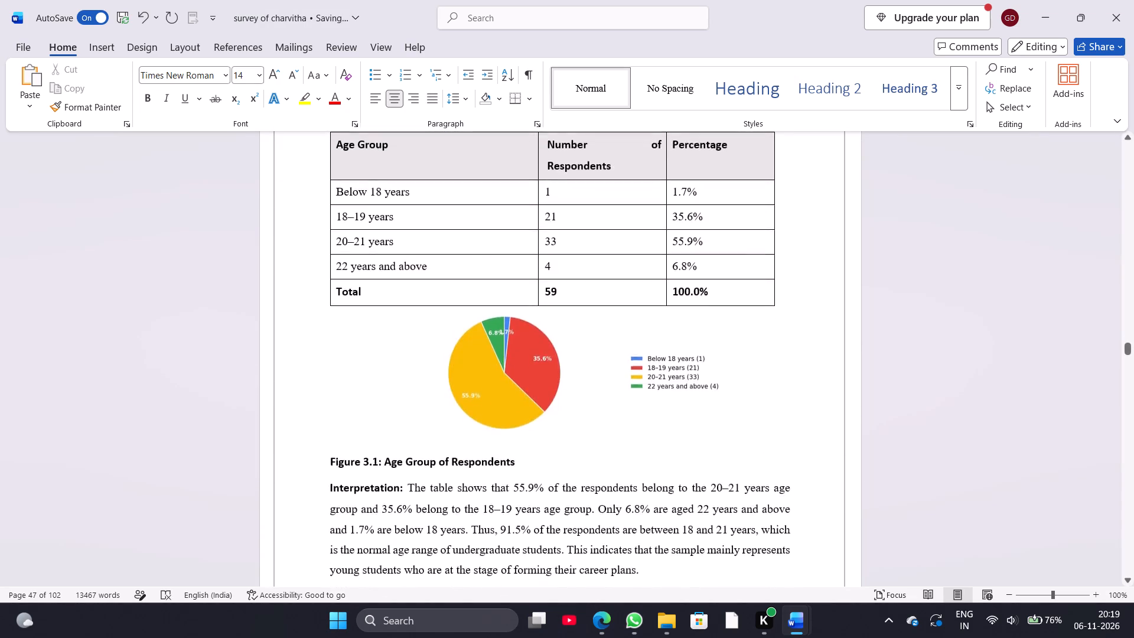
scroll(514, 441, down, 9)
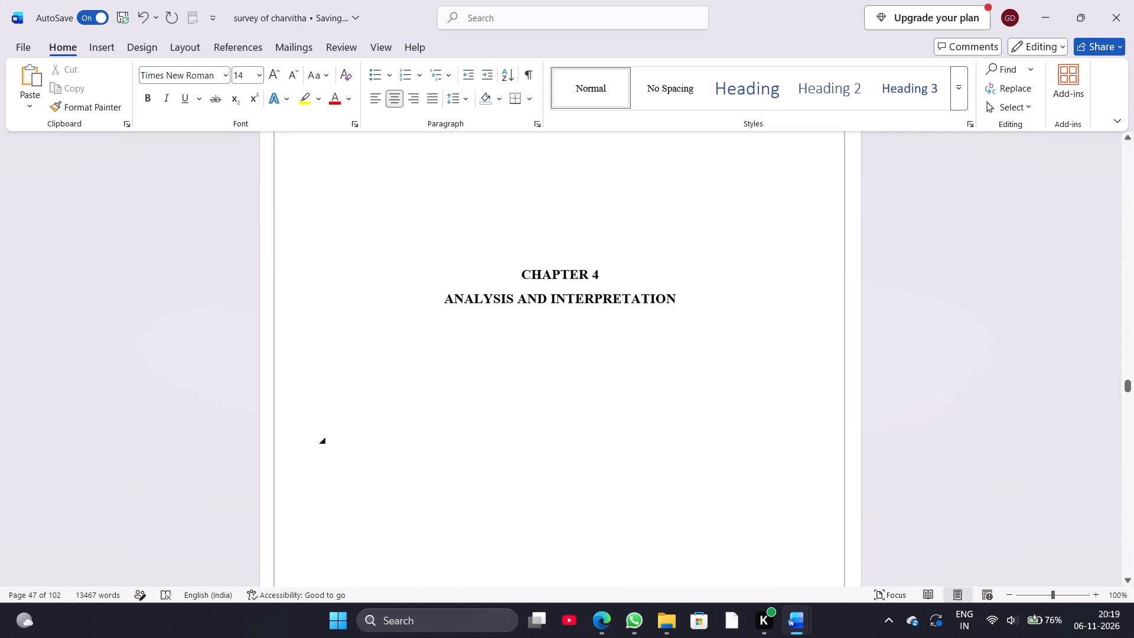
scroll(514, 441, down, 6)
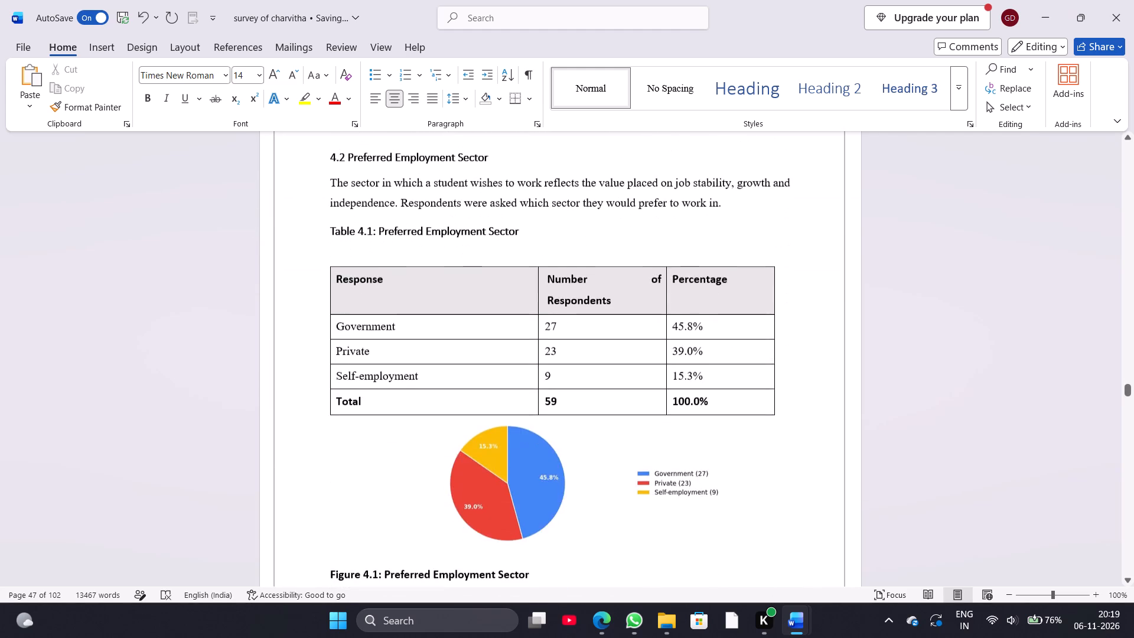
scroll(514, 441, down, 9)
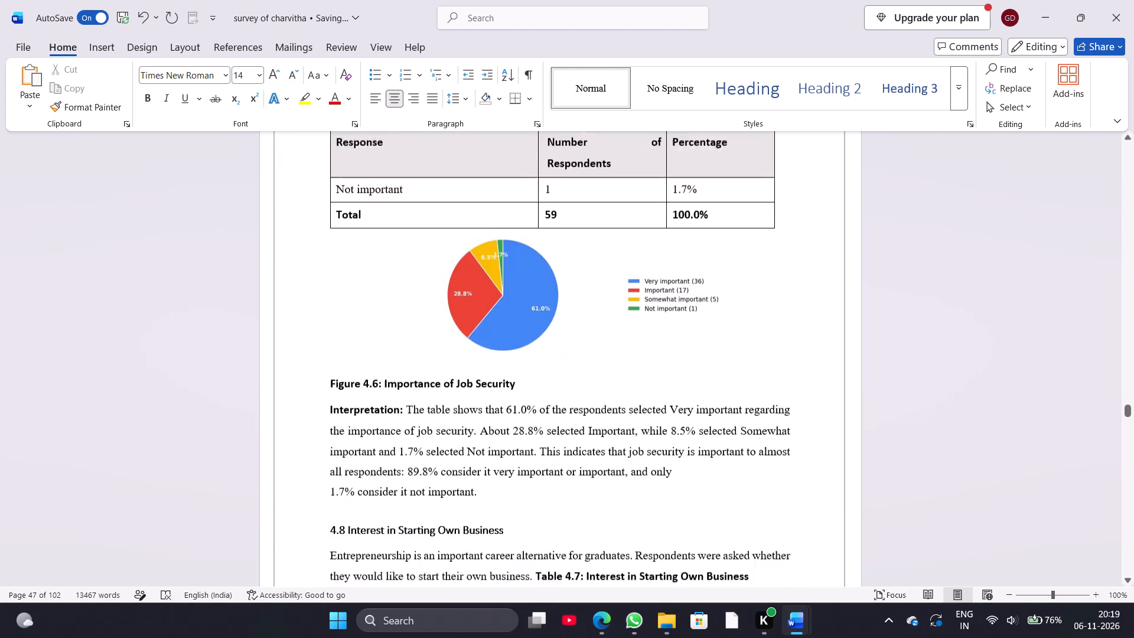
scroll(514, 441, down, 4)
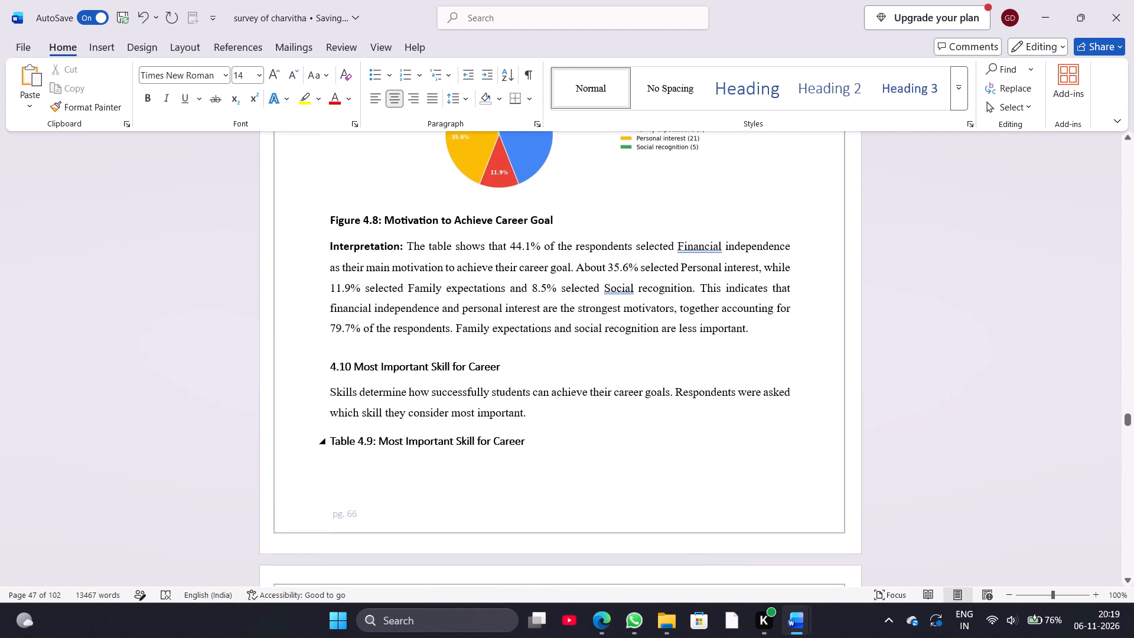
scroll(514, 441, down, 6)
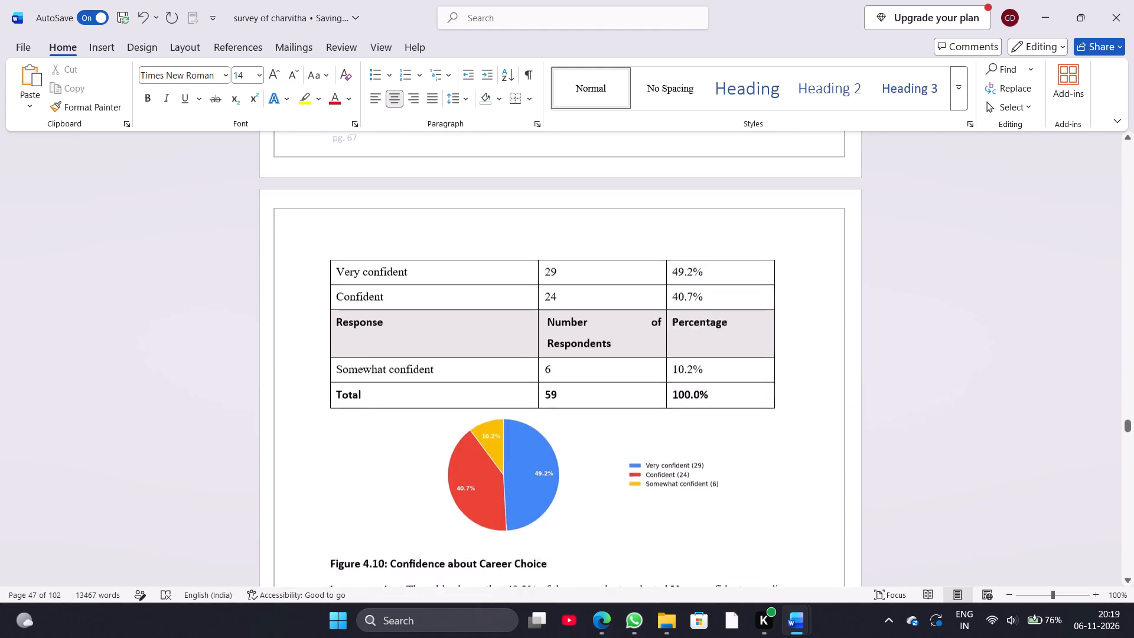
scroll(514, 441, down, 6)
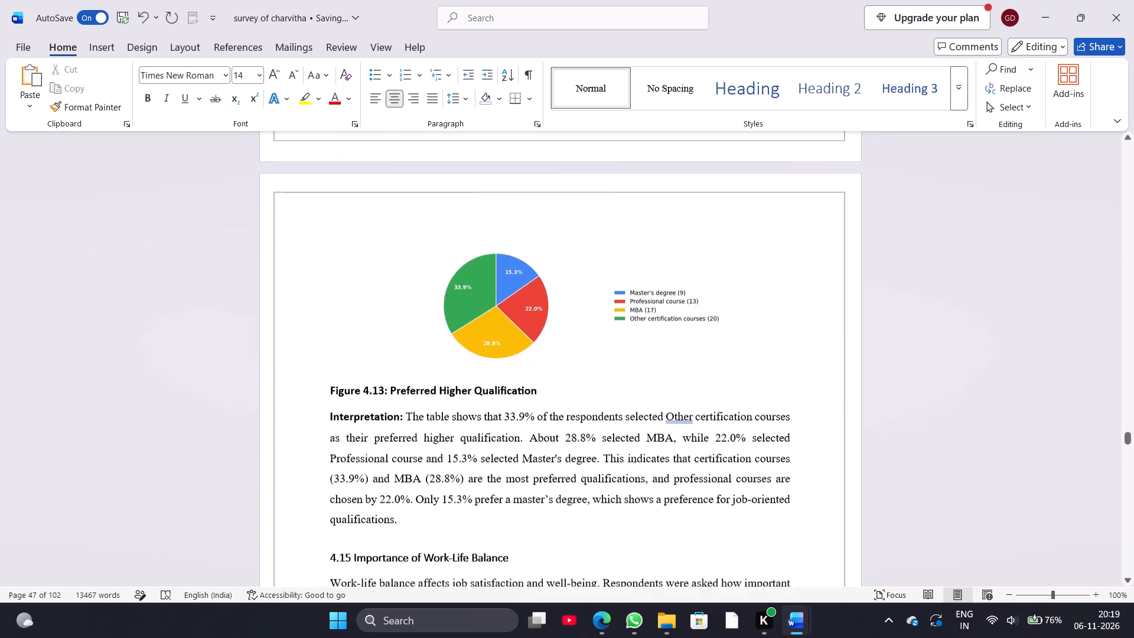
scroll(514, 441, down, 5)
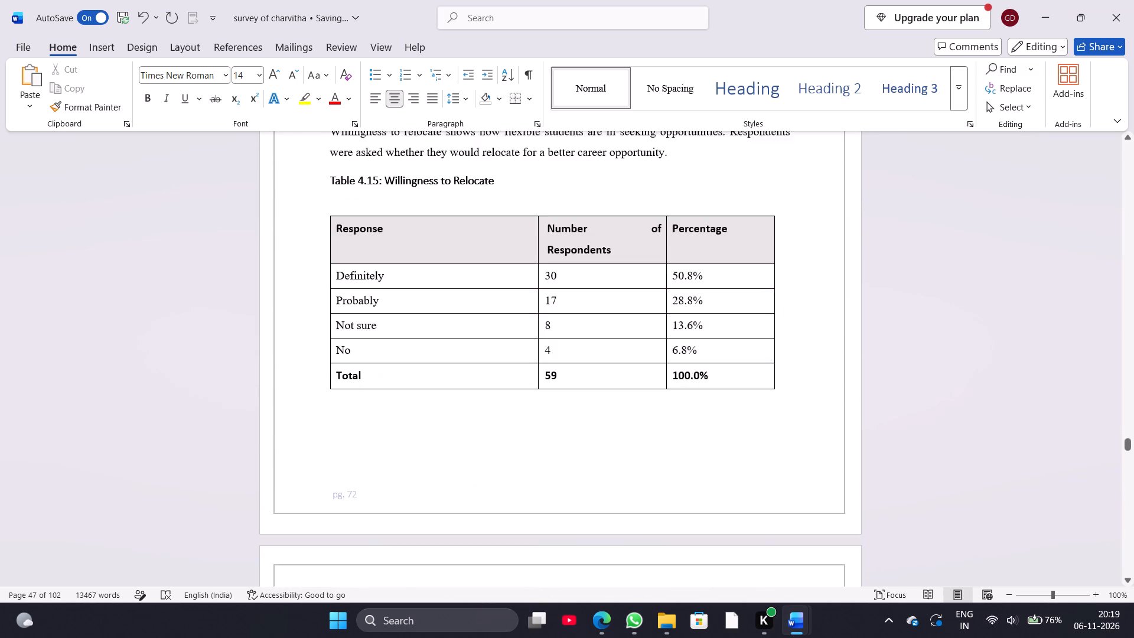
scroll(514, 441, down, 17)
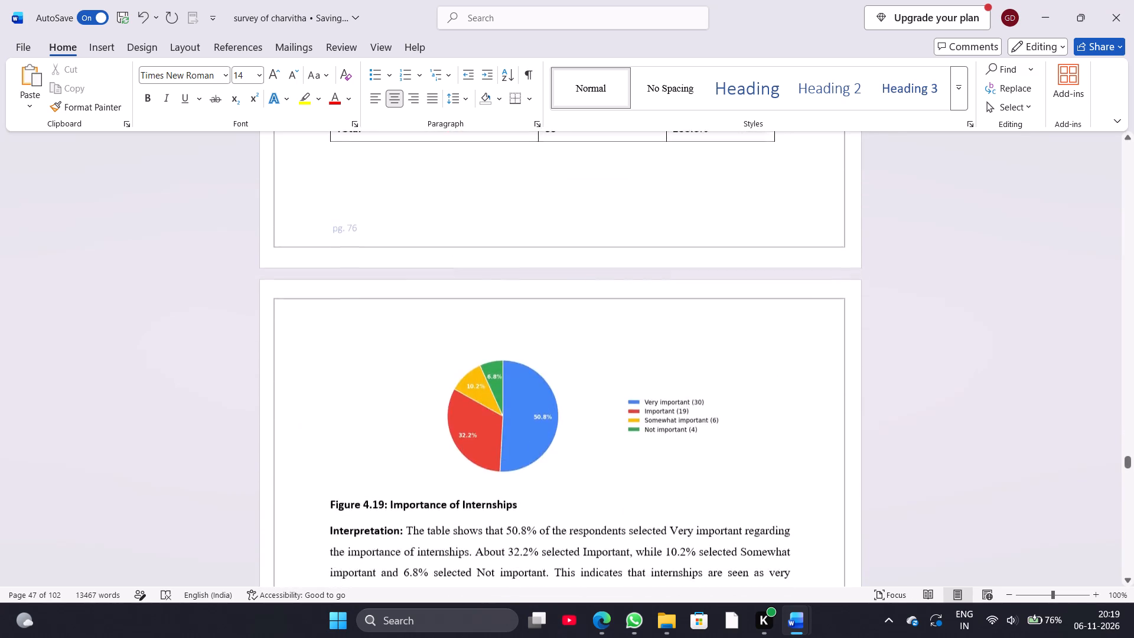
scroll(514, 441, down, 15)
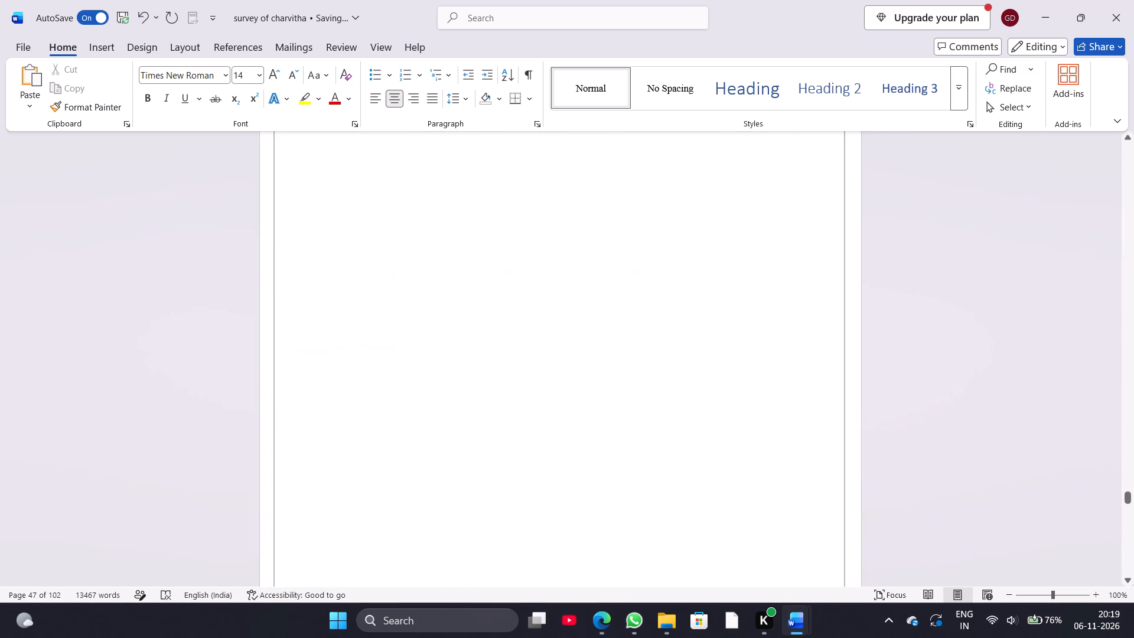
scroll(514, 441, down, 3)
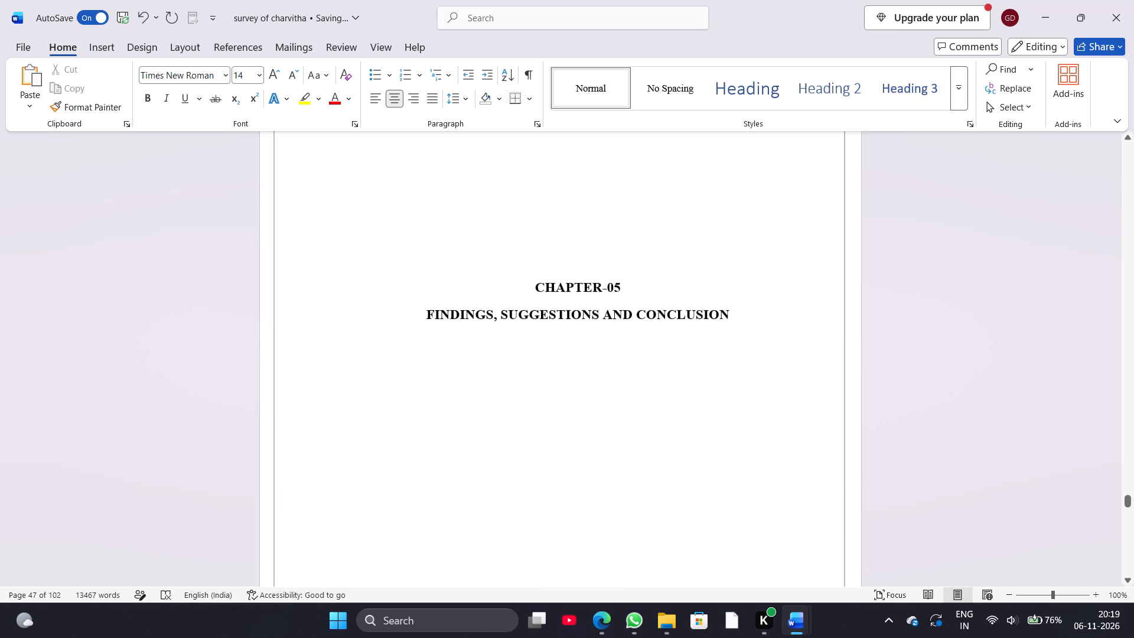
scroll(514, 441, down, 3)
Delete the Internships bullet and the Lack of skills paragraph at the end of chapter 4, keeping the preceding bullet's full stop.
scroll(514, 441, up, 10)
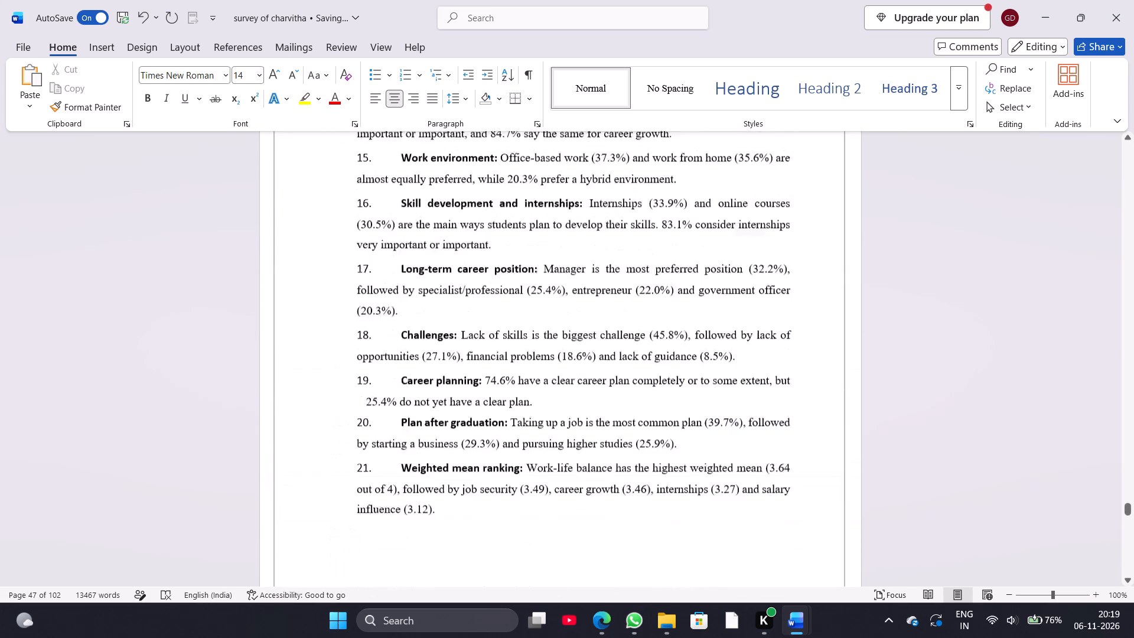
scroll(514, 441, up, 10)
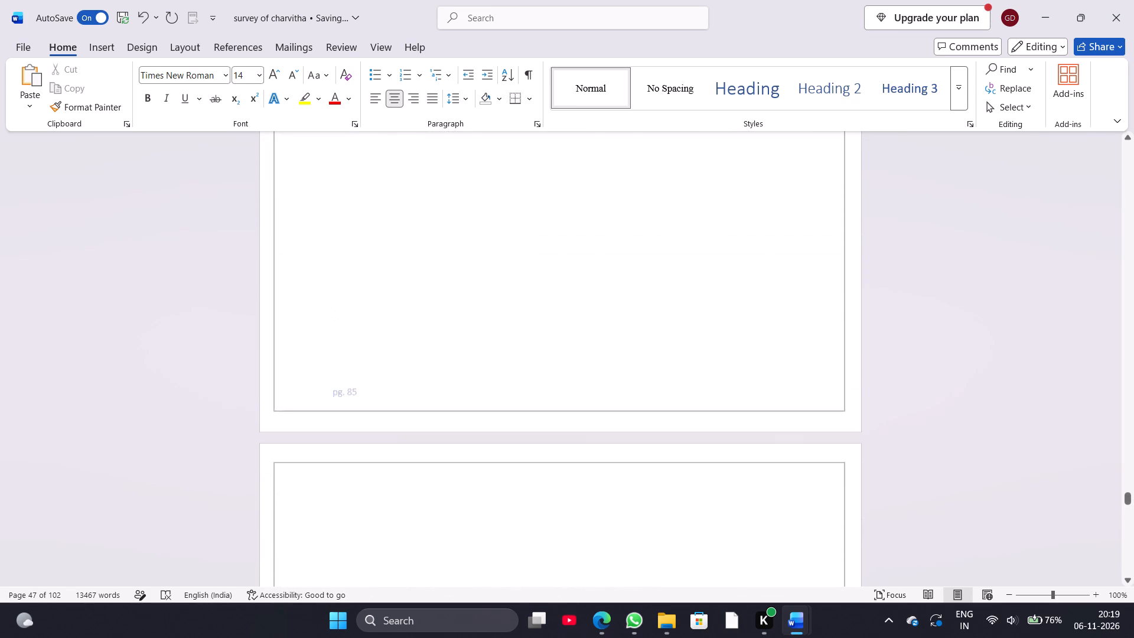
scroll(514, 441, up, 3)
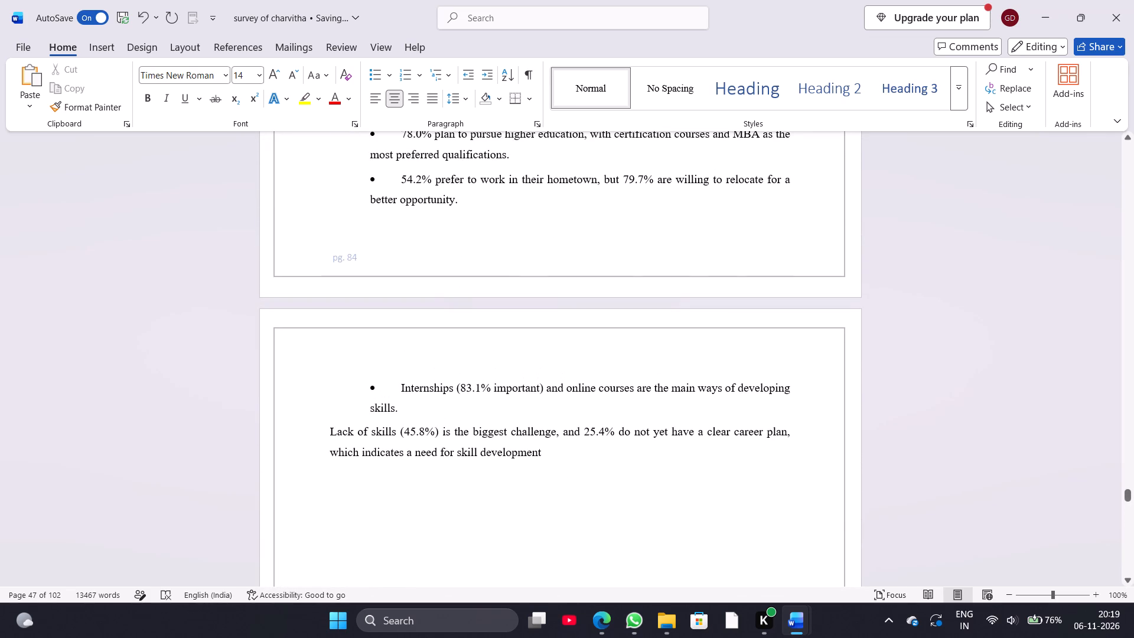
drag(361, 388, 514, 477)
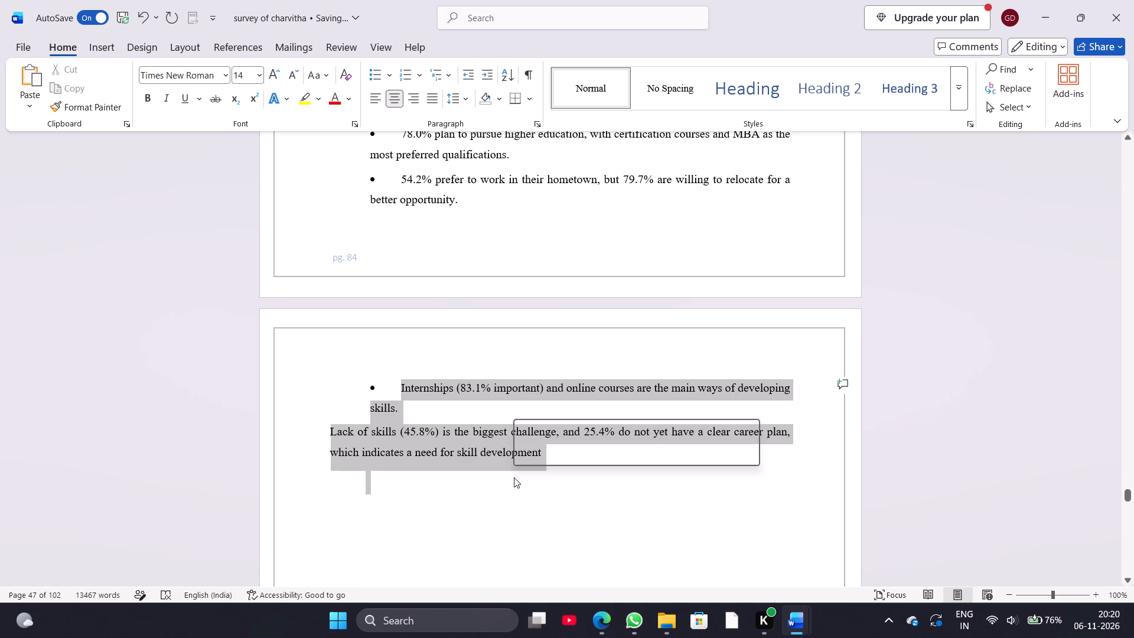
key(Delete)
key(BackSpace)
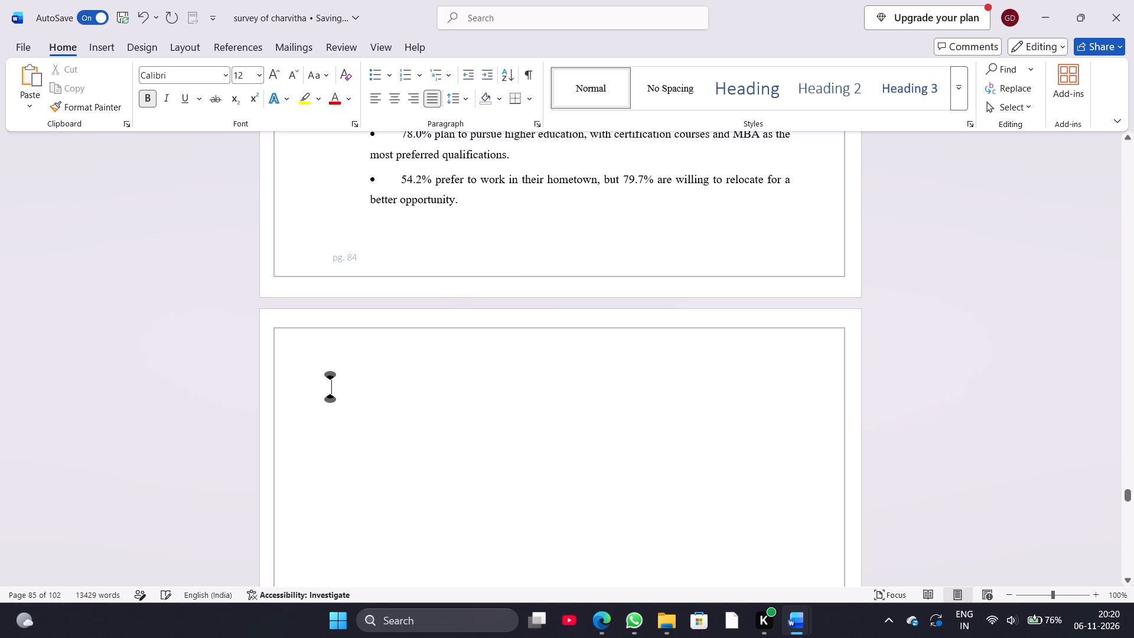
key(BackSpace)
key(BackSpace)
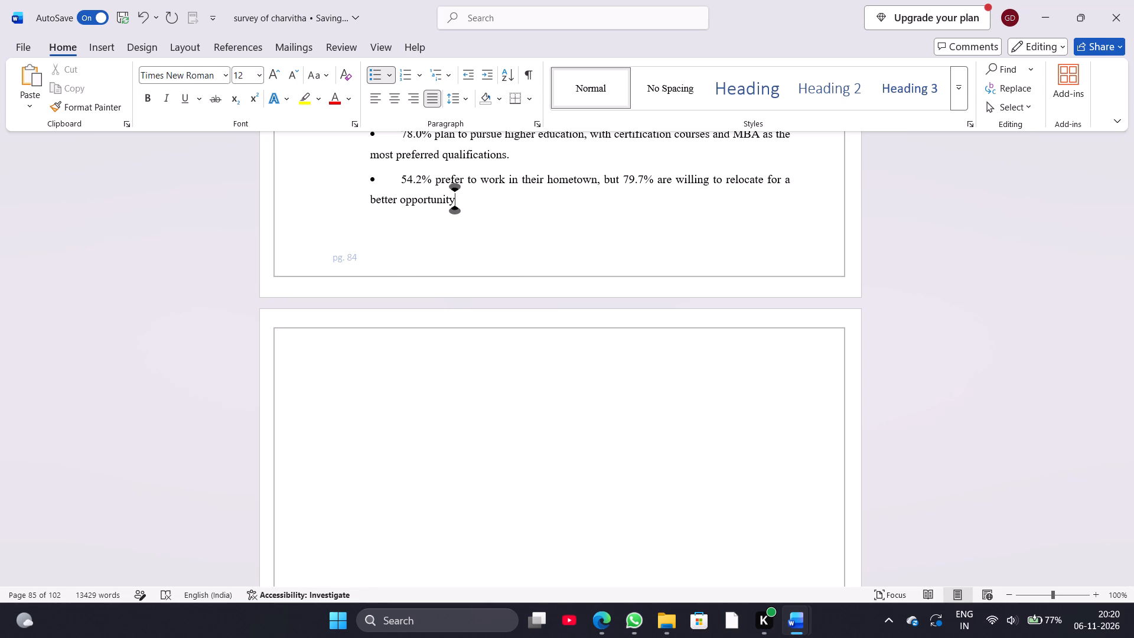
key(ctrl+z)
Remove the surplus blank lines above the CHAPTER-05 title so it moves up onto the emptied page 85.
scroll(514, 477, down, 6)
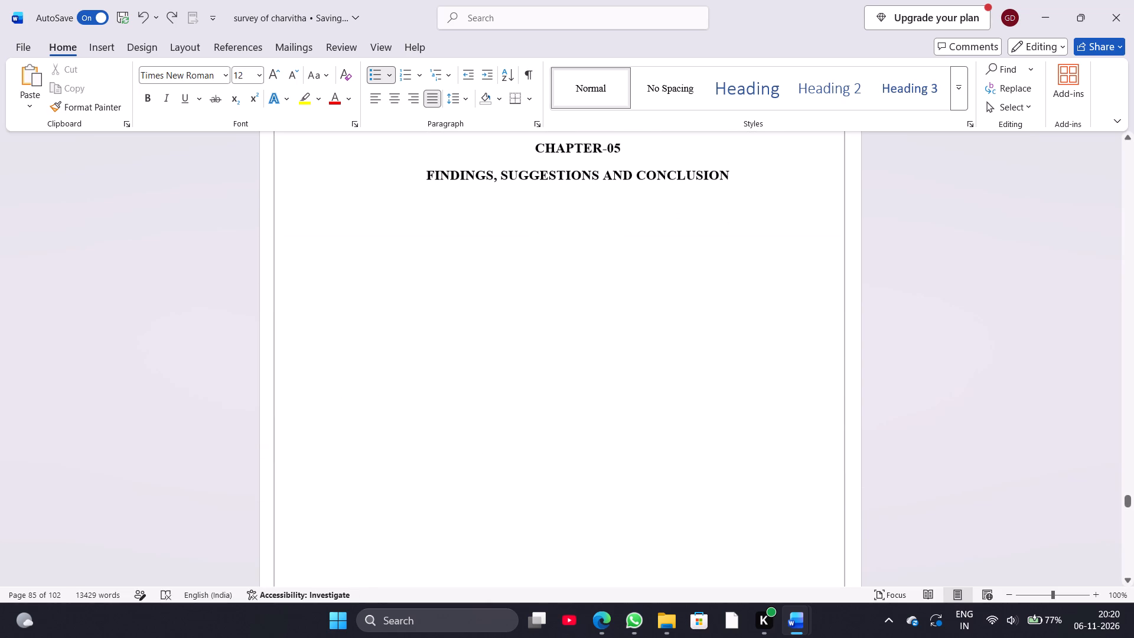
click(532, 145)
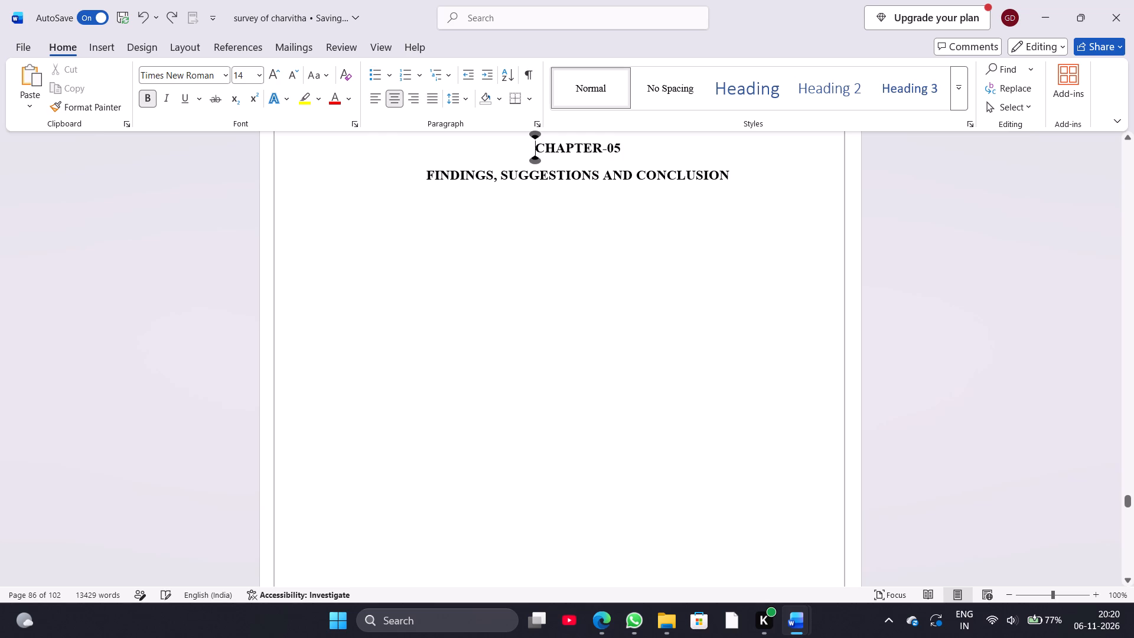
key(BackSpace)
key(BackSpace)
key(BackSpace)
key(BackSpace)
key(BackSpace)
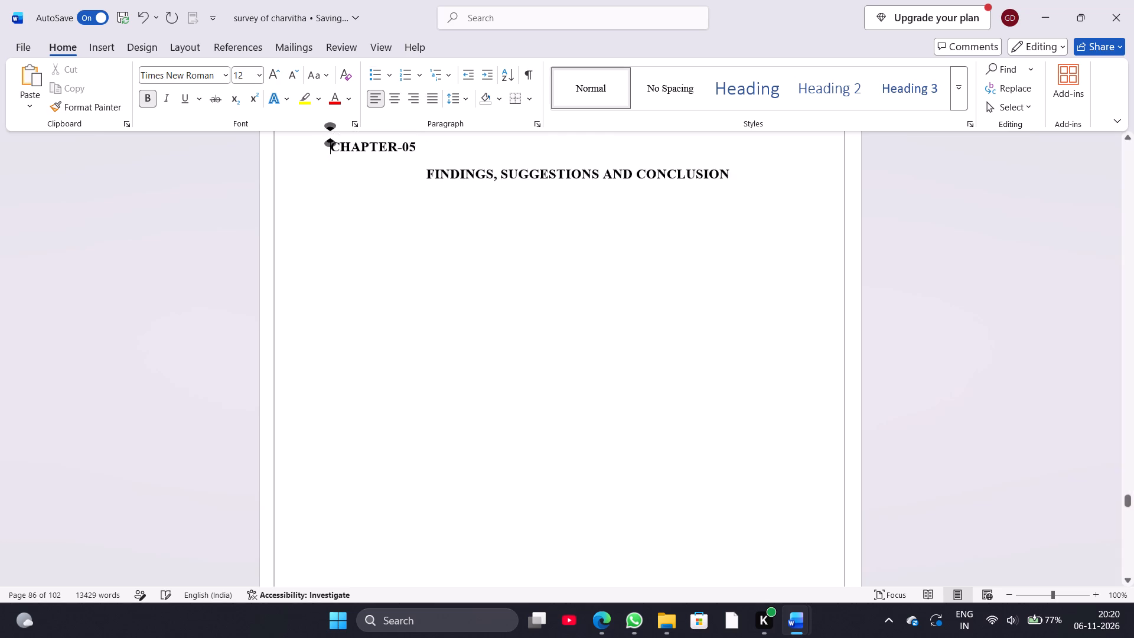
key(BackSpace)
key(BackSpace)
key(BackSpace)
key(BackSpace)
key(BackSpace)
key(BackSpace)
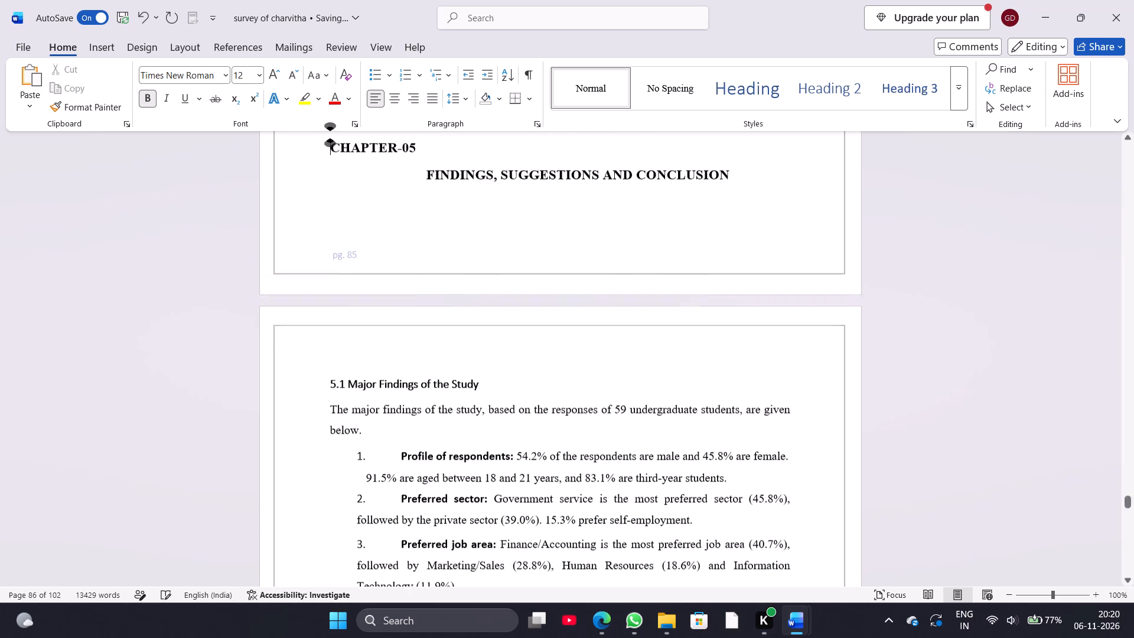
key(BackSpace)
scroll(532, 145, up, 2)
key(BackSpace)
key(BackSpace)
key(BackSpace)
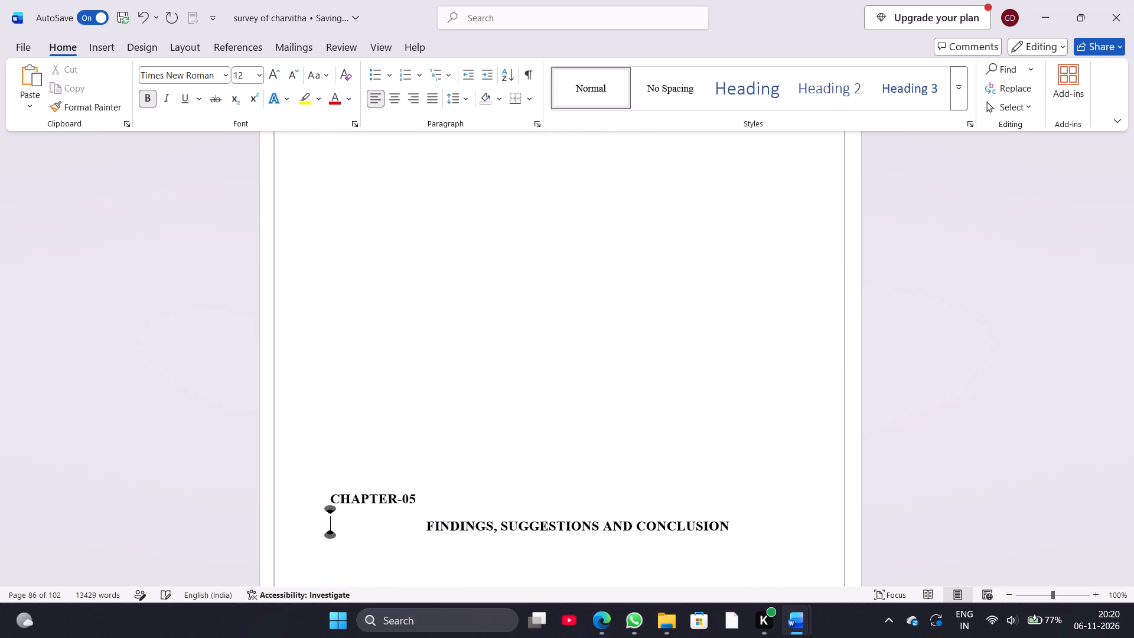
key(BackSpace)
key(BackSpace)
key(BackSpace)
key(BackSpace)
key(BackSpace)
key(BackSpace)
key(BackSpace)
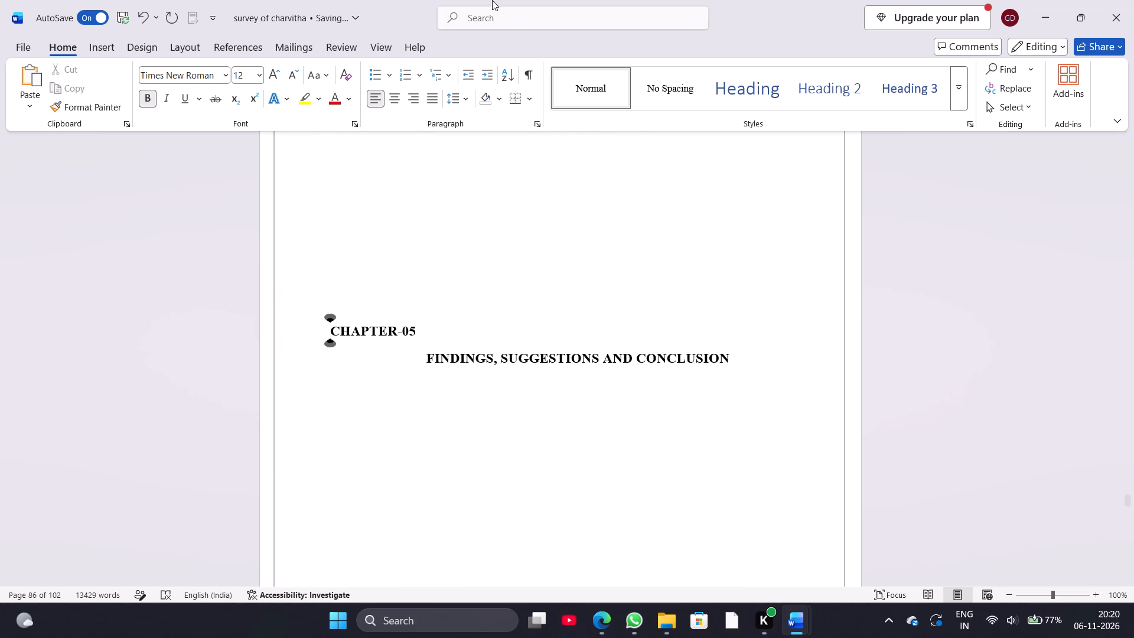
Centre the CHAPTER-05 line above FINDINGS, SUGGESTIONS AND CONCLUSION.
click(395, 92)
scroll(464, 216, up, 1)
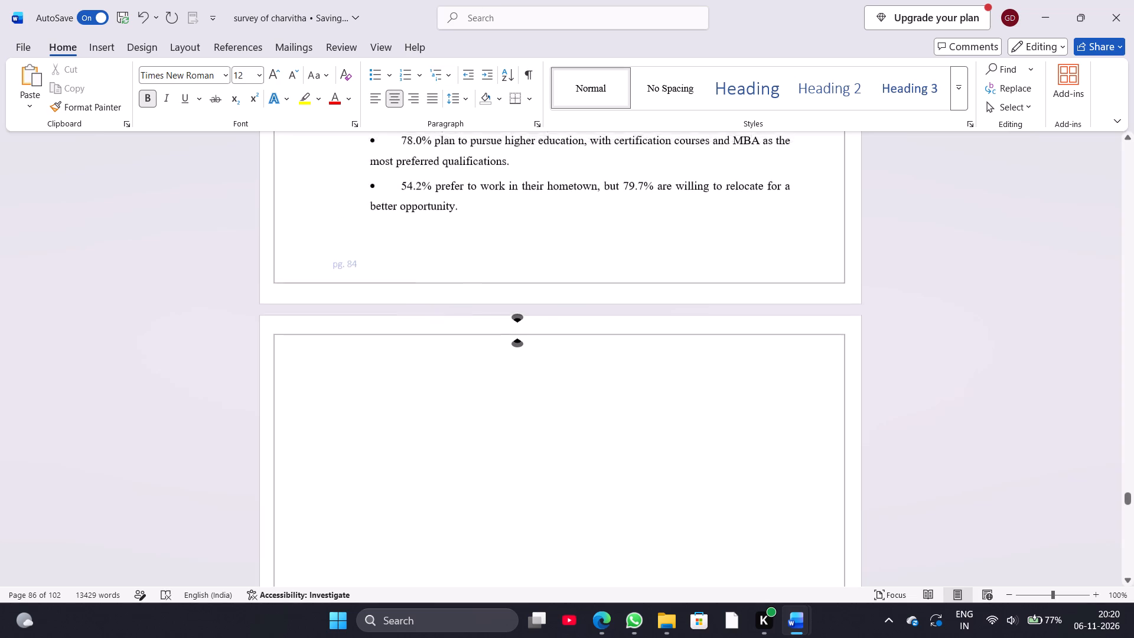
scroll(464, 216, up, 1)
Examine the page layout from section 5.1 through the references, questionnaire and log sheets, returning to the bibliography.
scroll(464, 216, down, 4)
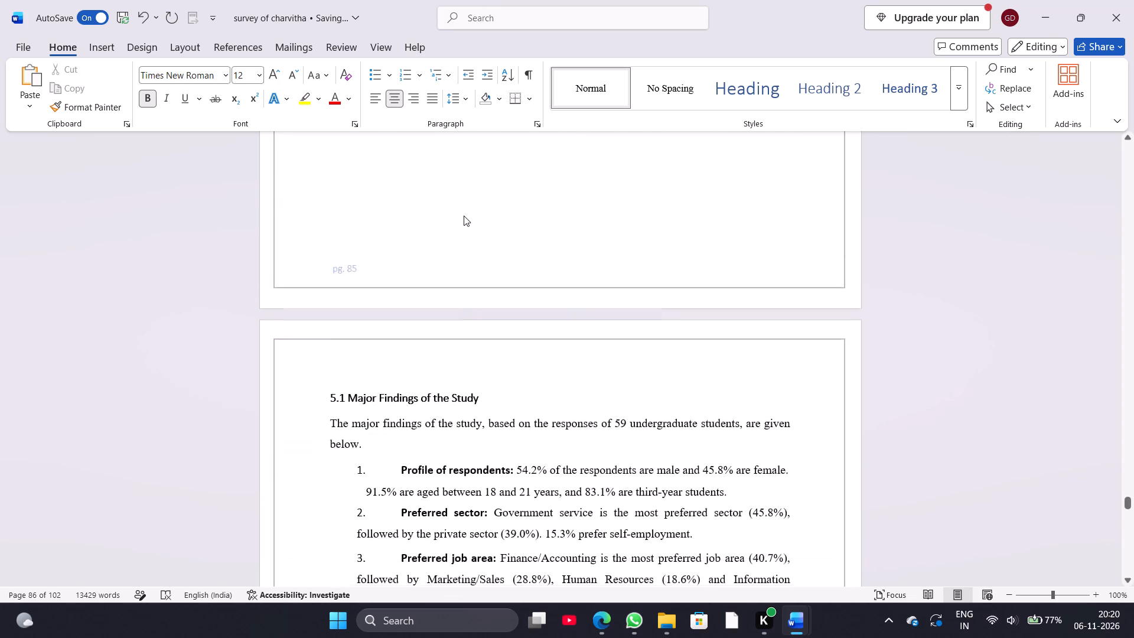
scroll(464, 216, down, 4)
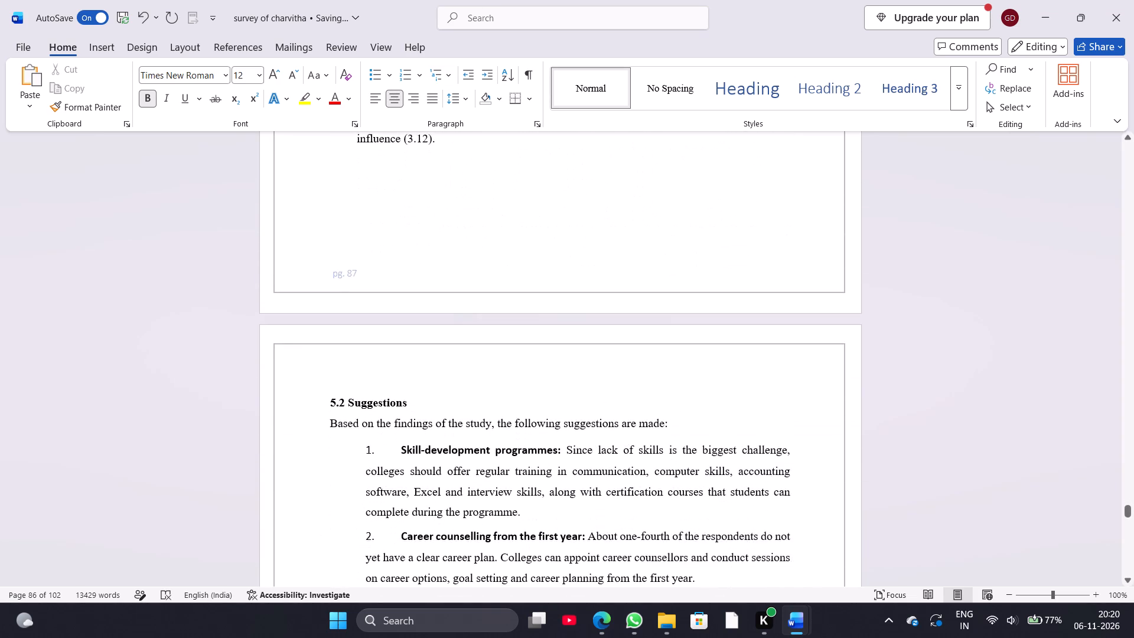
scroll(464, 216, down, 11)
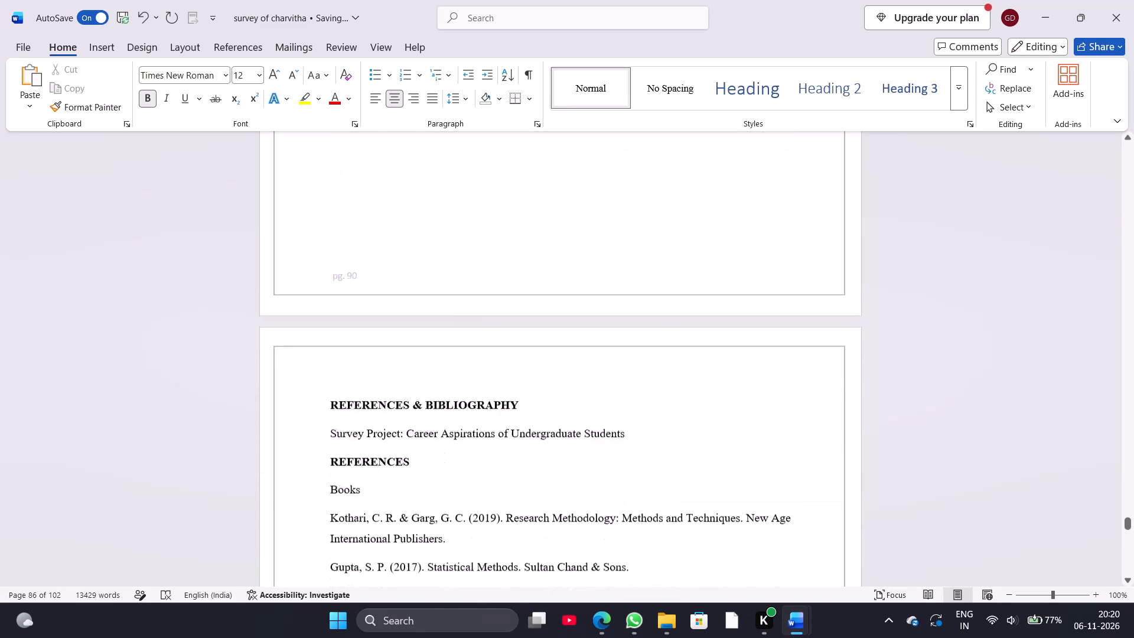
scroll(464, 216, down, 3)
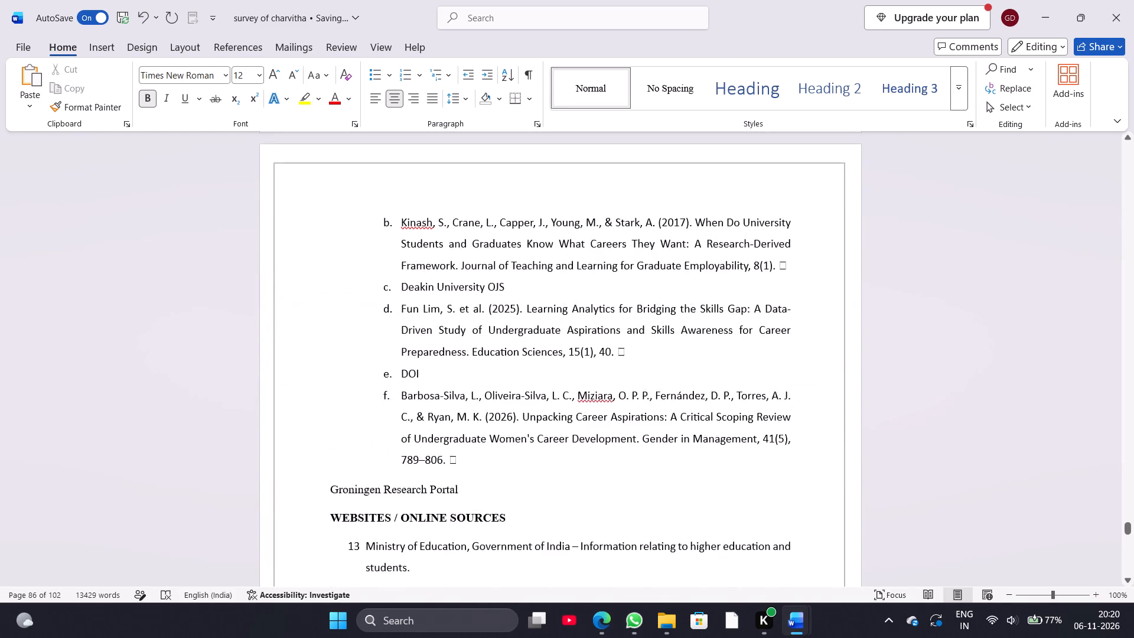
scroll(464, 216, down, 15)
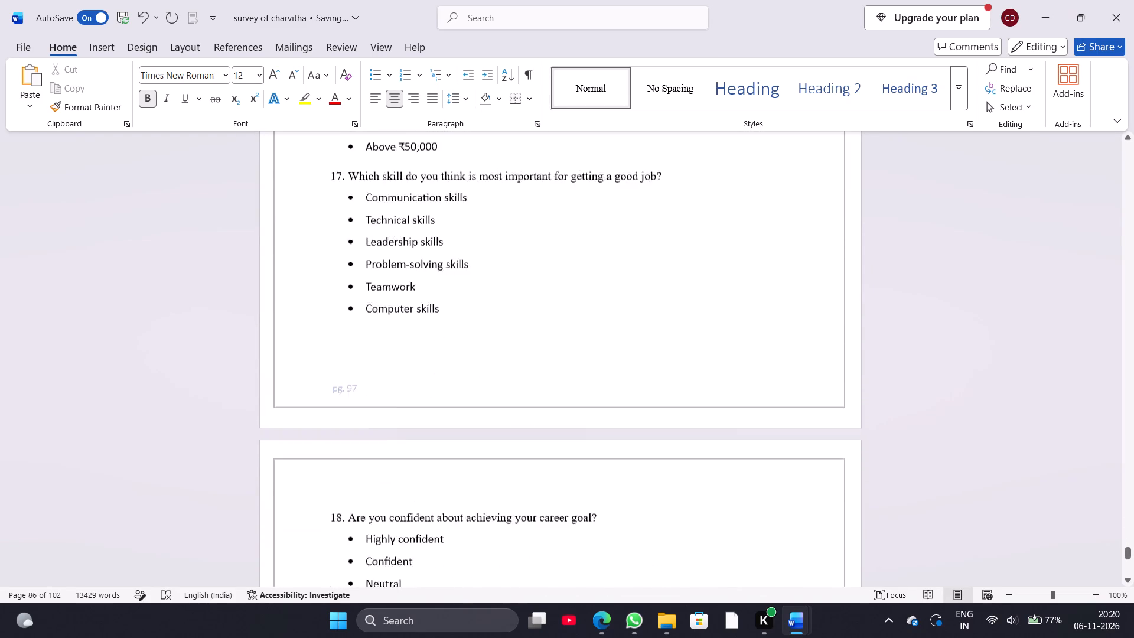
scroll(464, 216, down, 19)
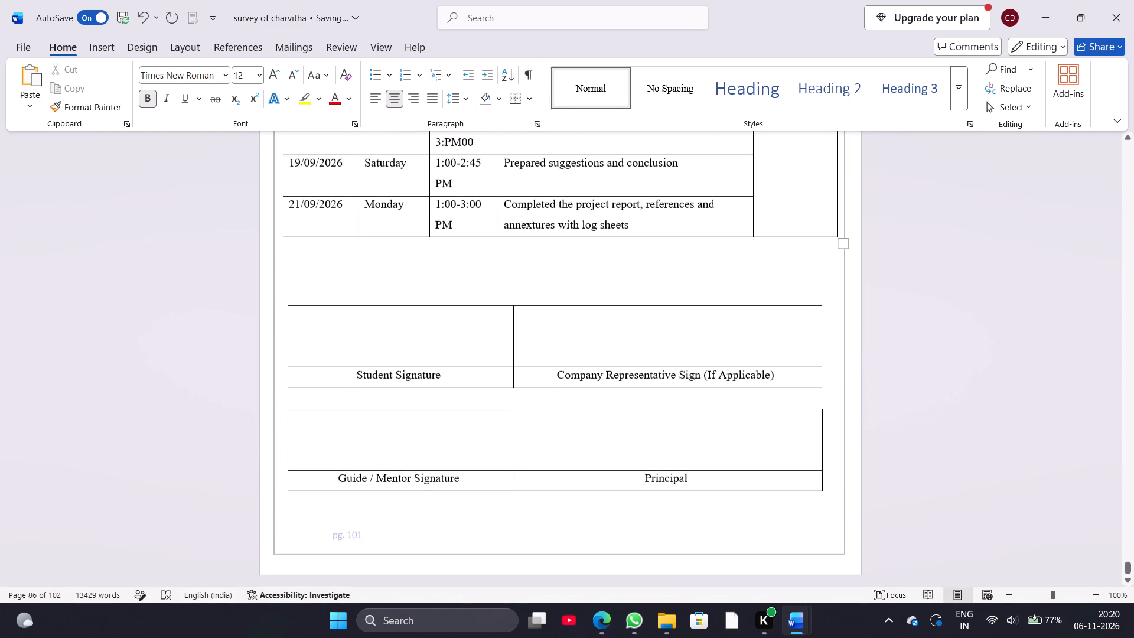
scroll(464, 216, up, 15)
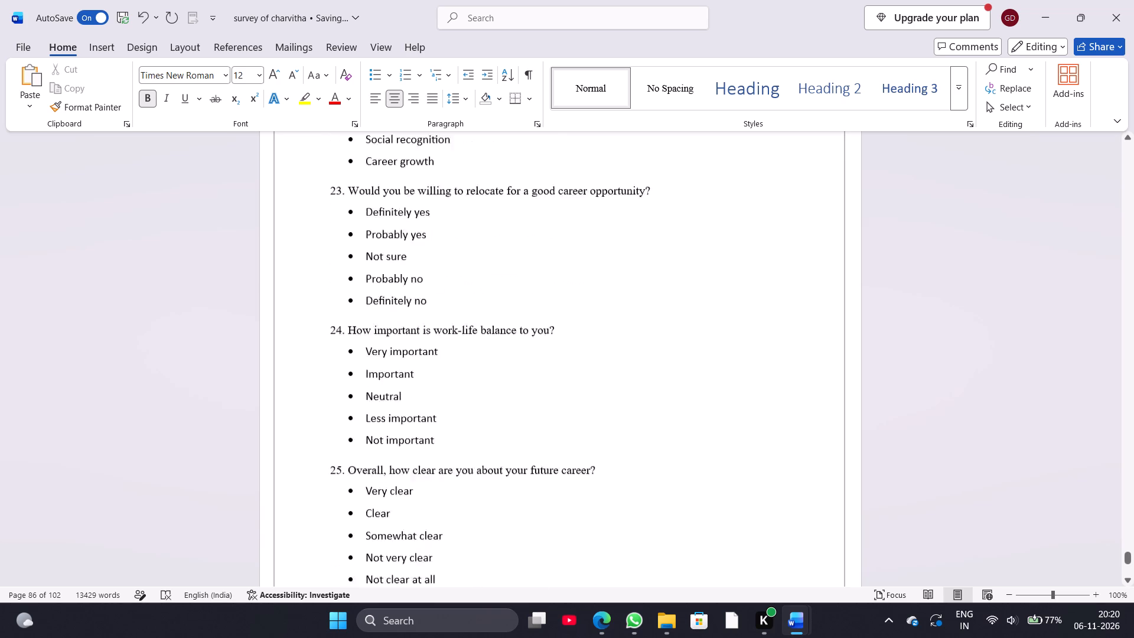
scroll(464, 216, up, 13)
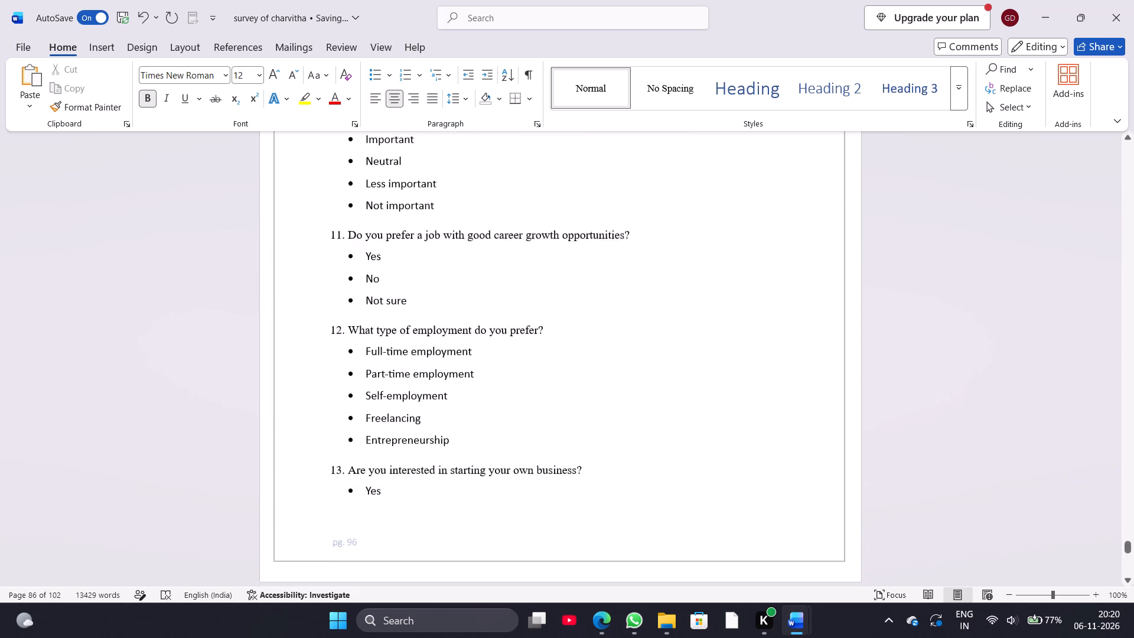
scroll(464, 216, up, 6)
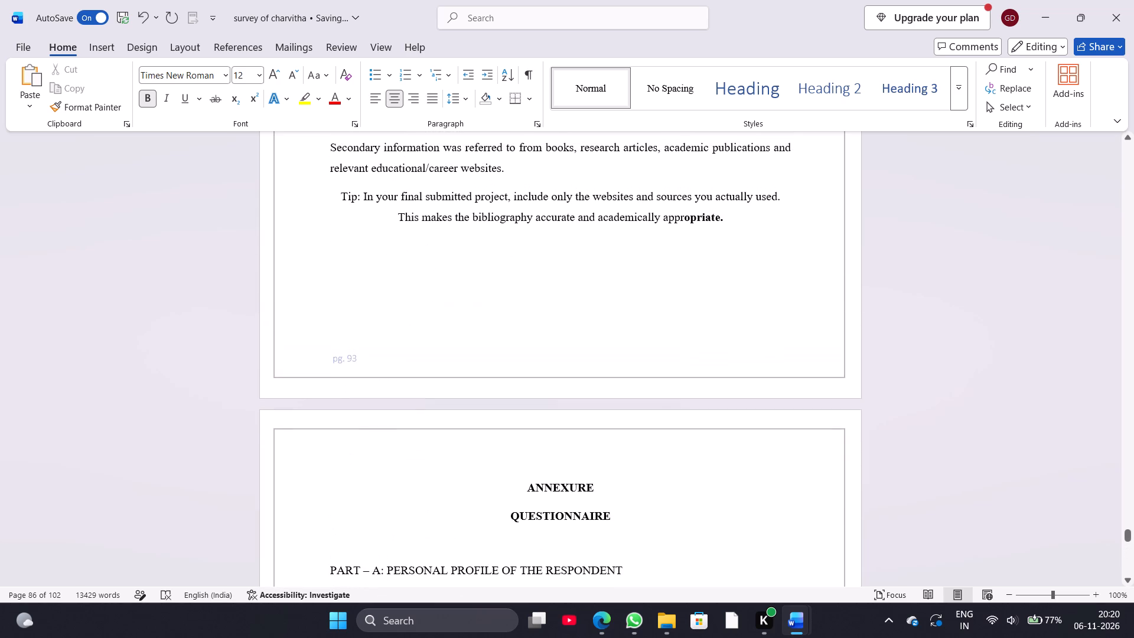
scroll(464, 216, up, 8)
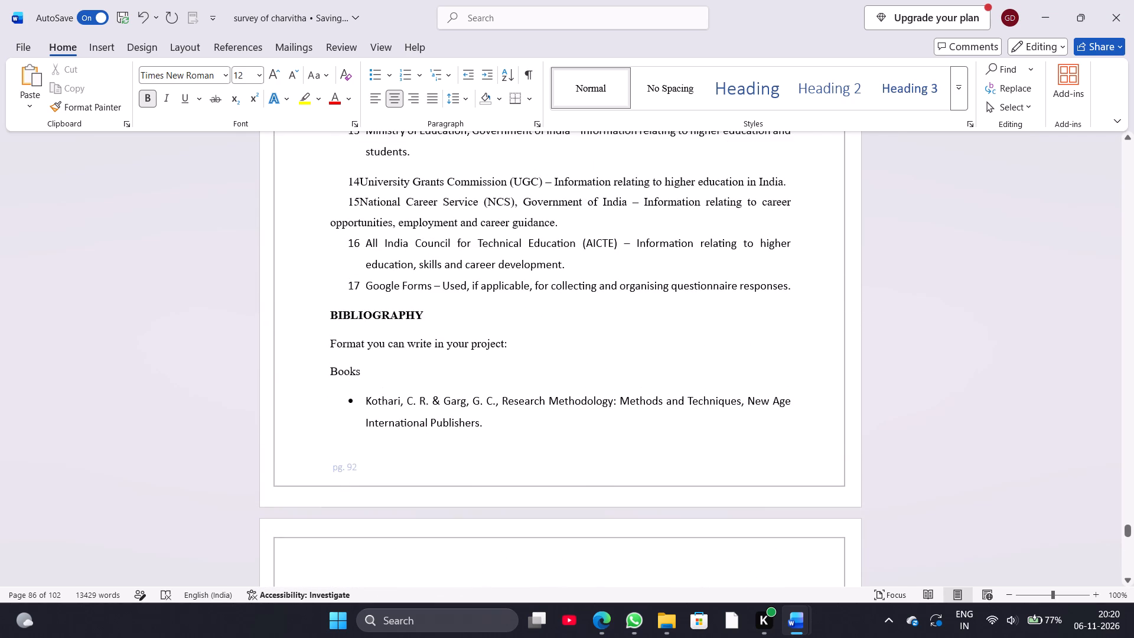
Delete the National Career Service and All India Council for Technical Education entries from the WEBSITES / ONLINE SOURCES list.
scroll(464, 216, up, 1)
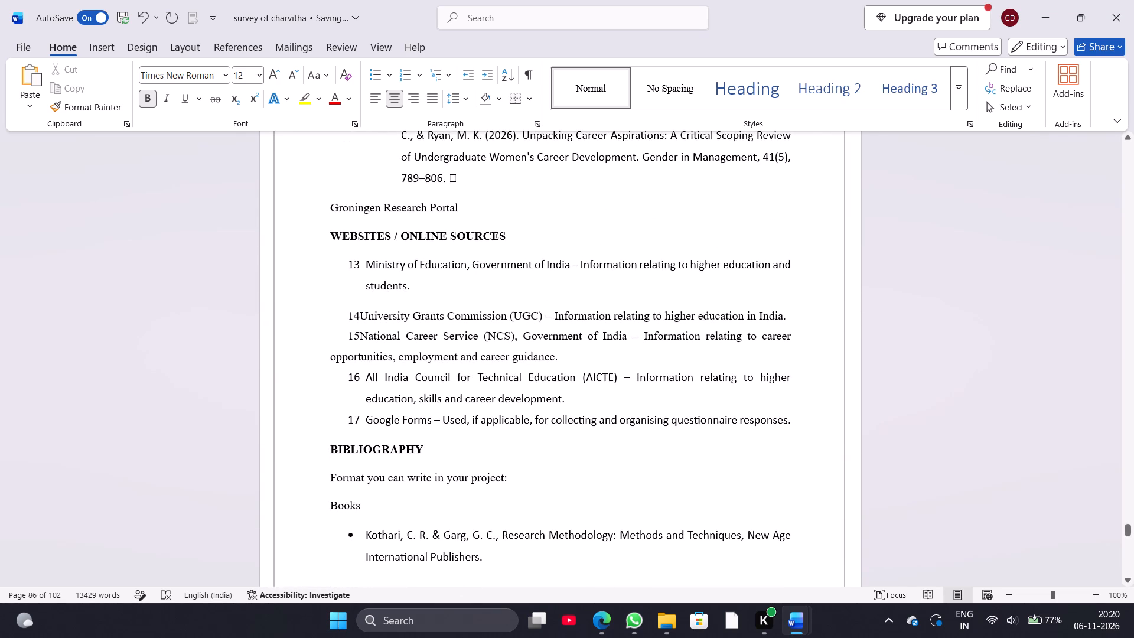
drag(343, 336, 581, 395)
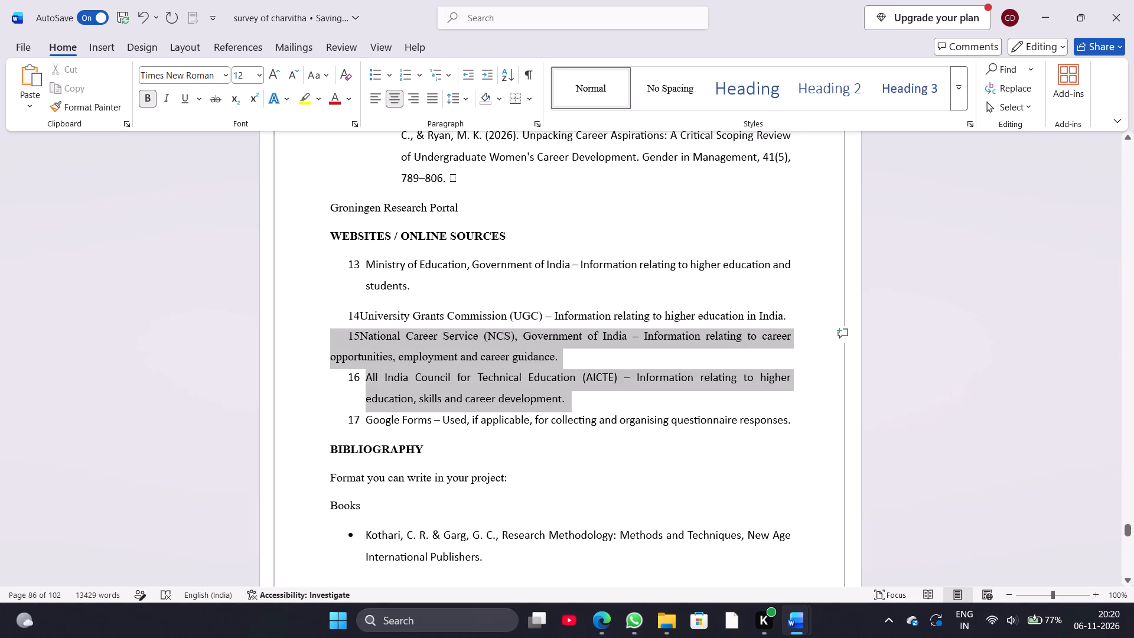
drag(581, 395, 581, 395)
key(Delete)
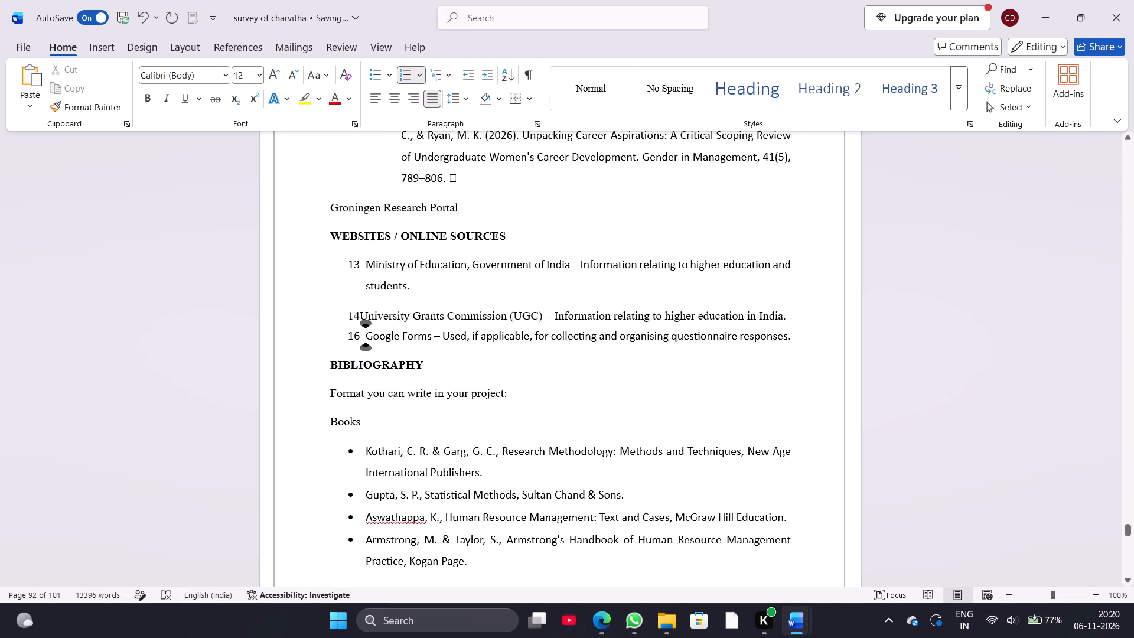
Add a space after 14 in the University Grants Commission entry and renumber the Google Forms entry as 15 without indentation.
click(359, 318)
key(space)
drag(356, 336, 364, 337)
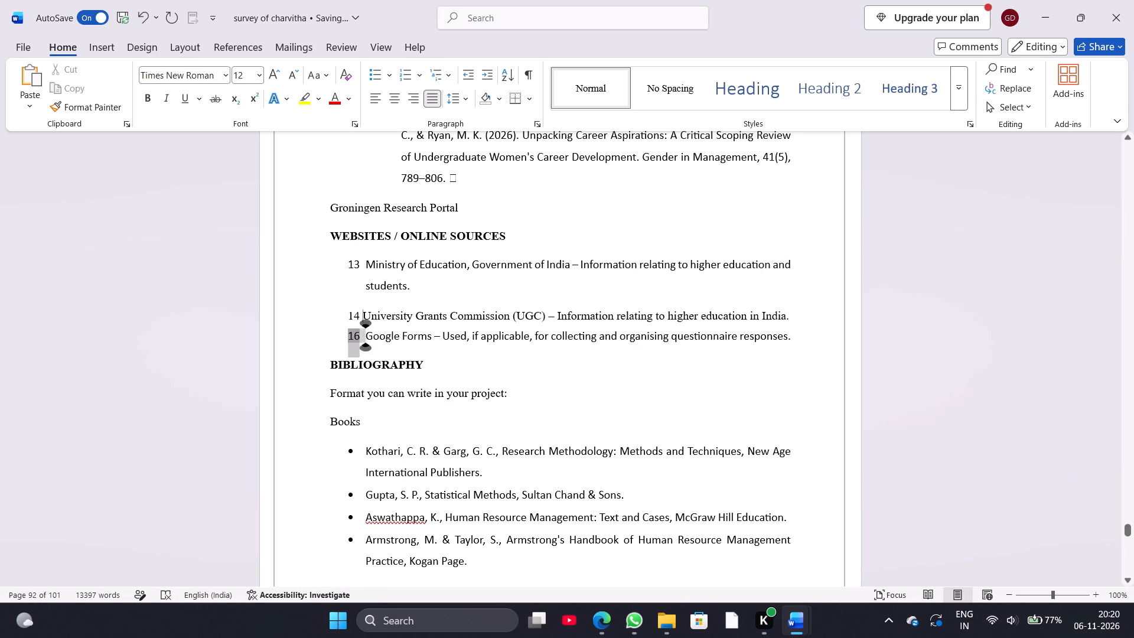
drag(364, 337, 365, 337)
key(ctrl+z)
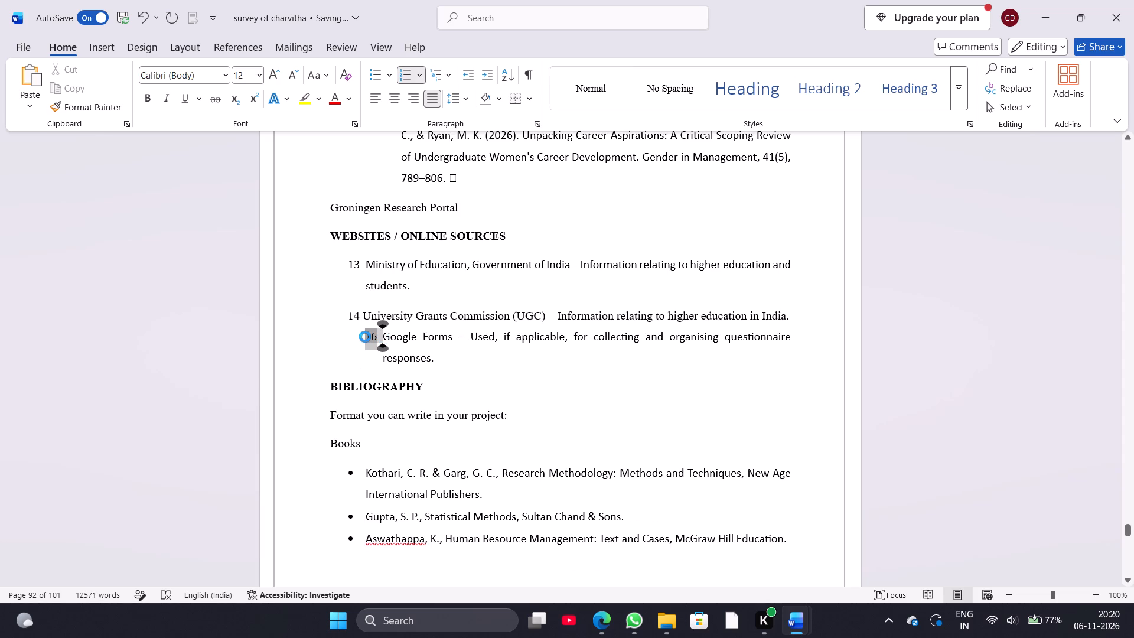
click(362, 335)
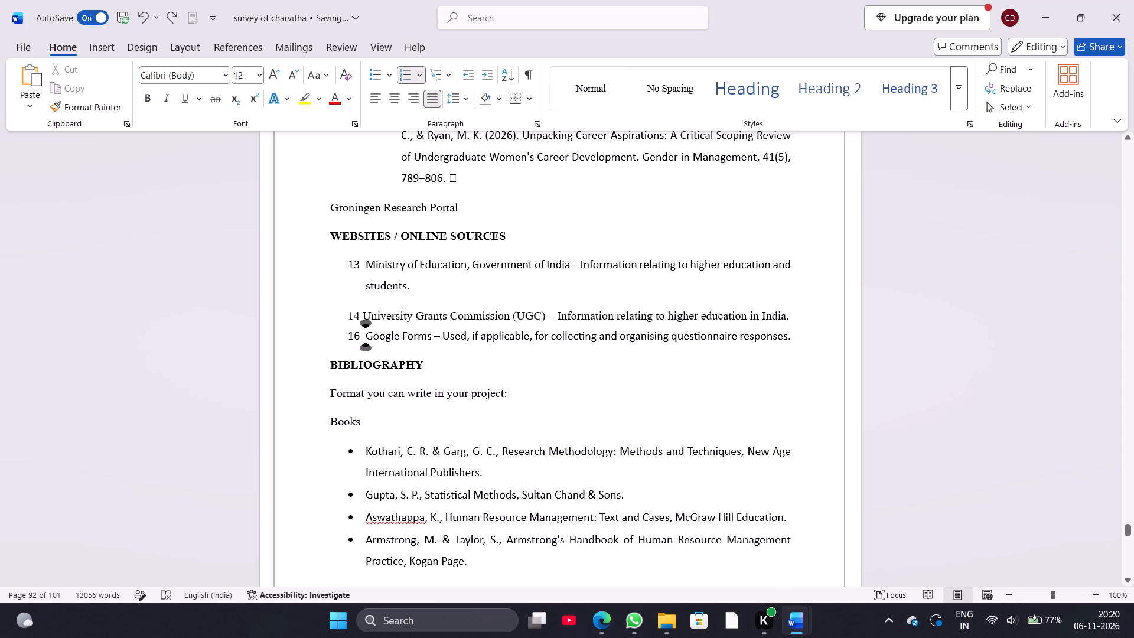
key(BackSpace)
text(15)
key(space)
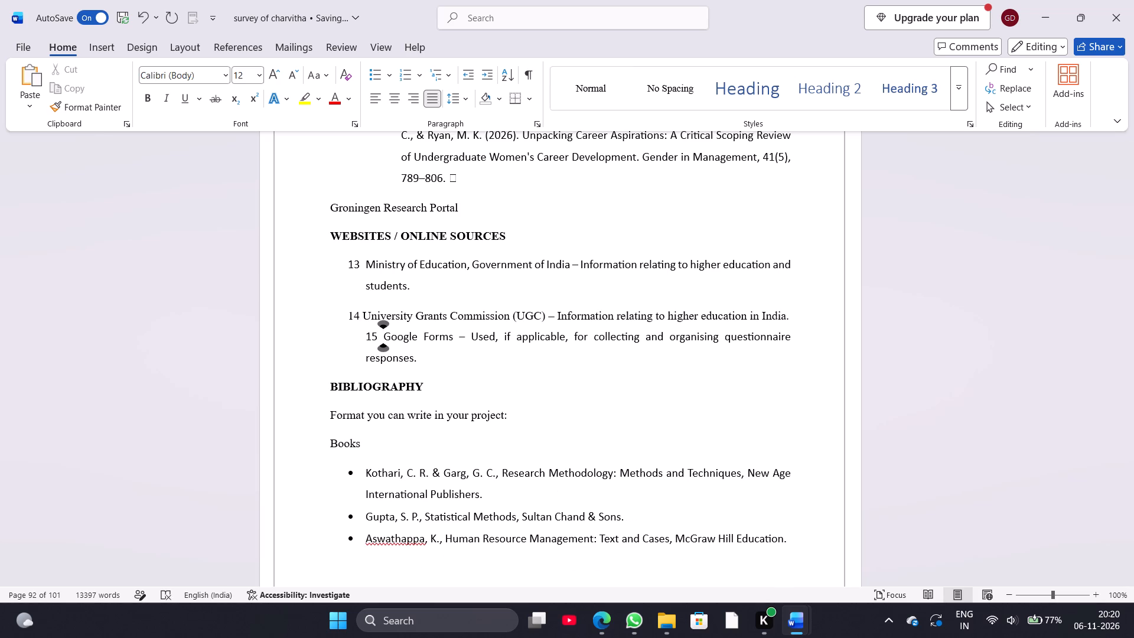
click(362, 340)
key(BackSpace)
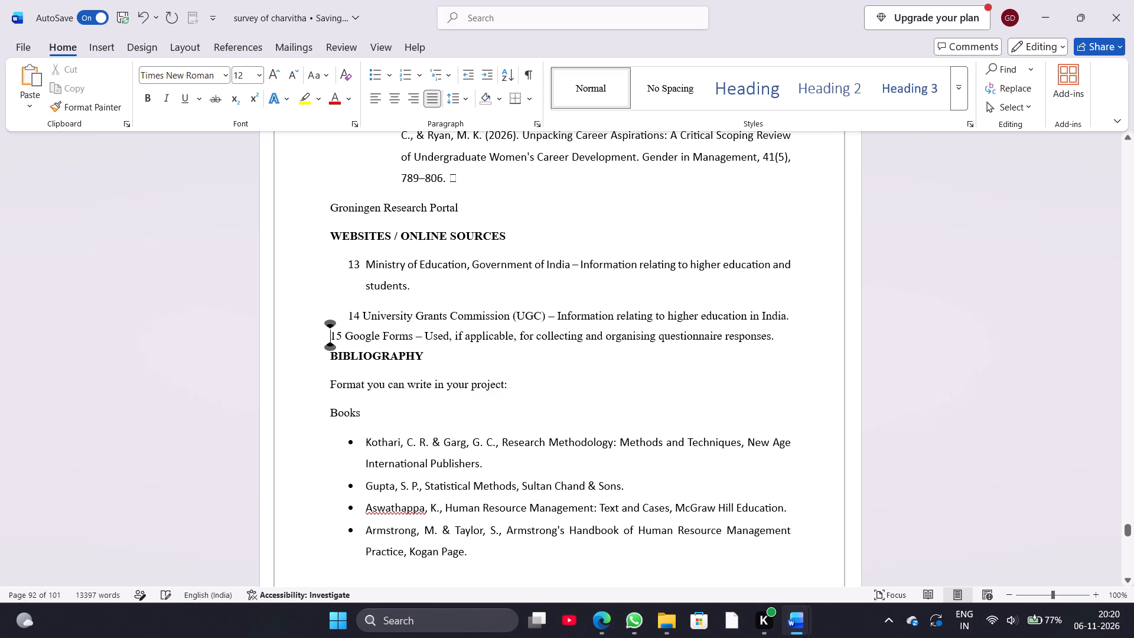
Delete the JOURNAL ARTICLES AND RESEARCH STUDIES section, from its heading through the Groningen Research Portal line.
scroll(362, 340, up, 2)
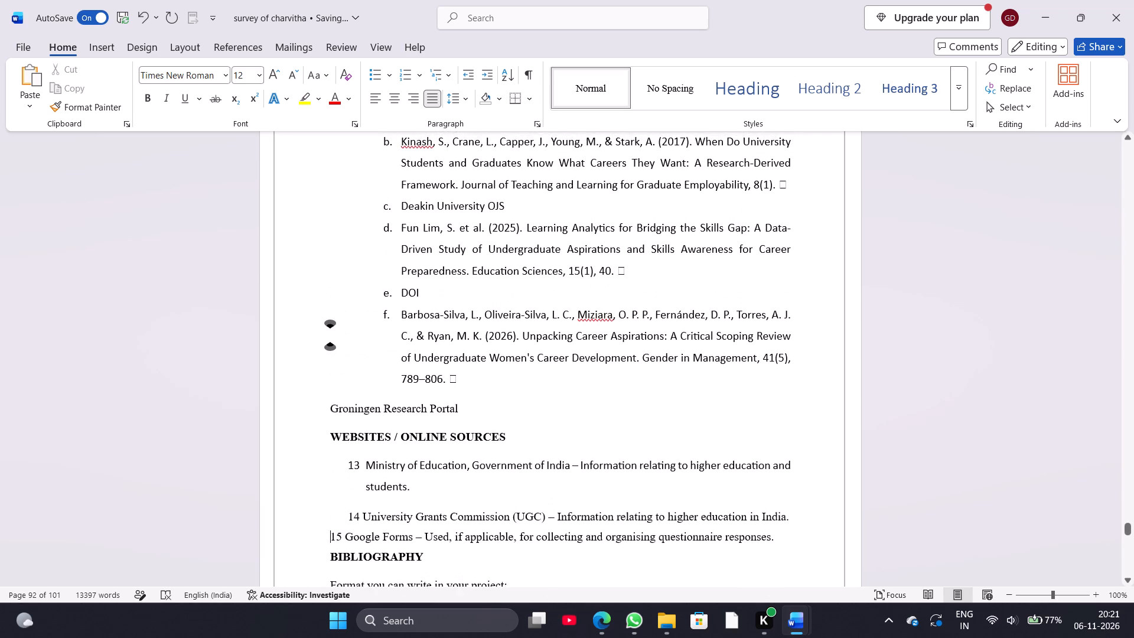
scroll(362, 340, up, 6)
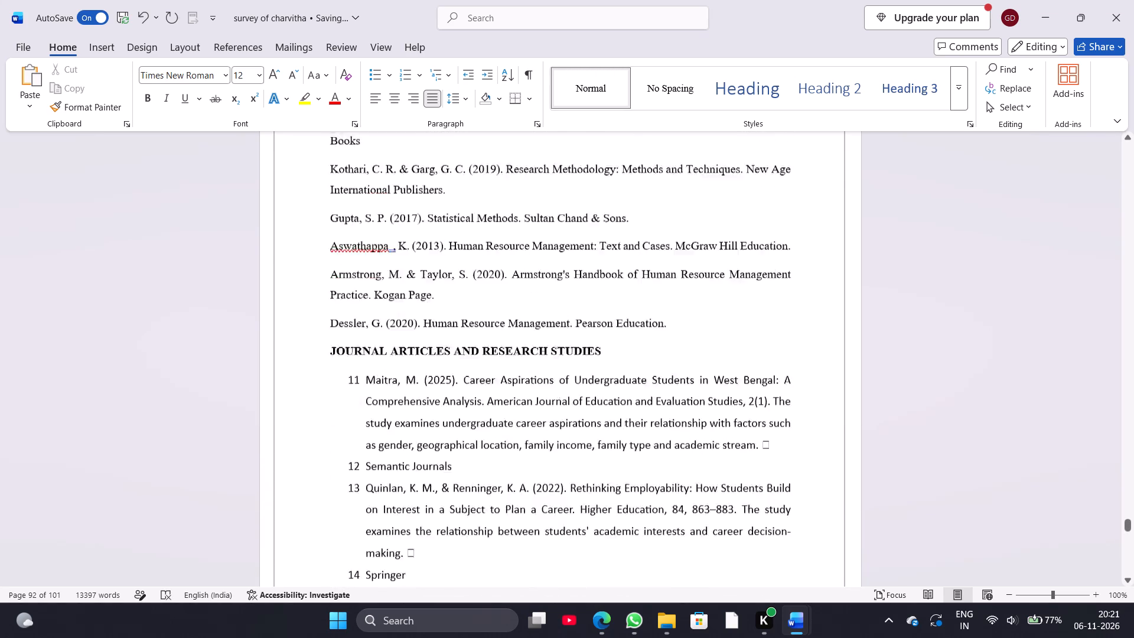
scroll(362, 340, up, 1)
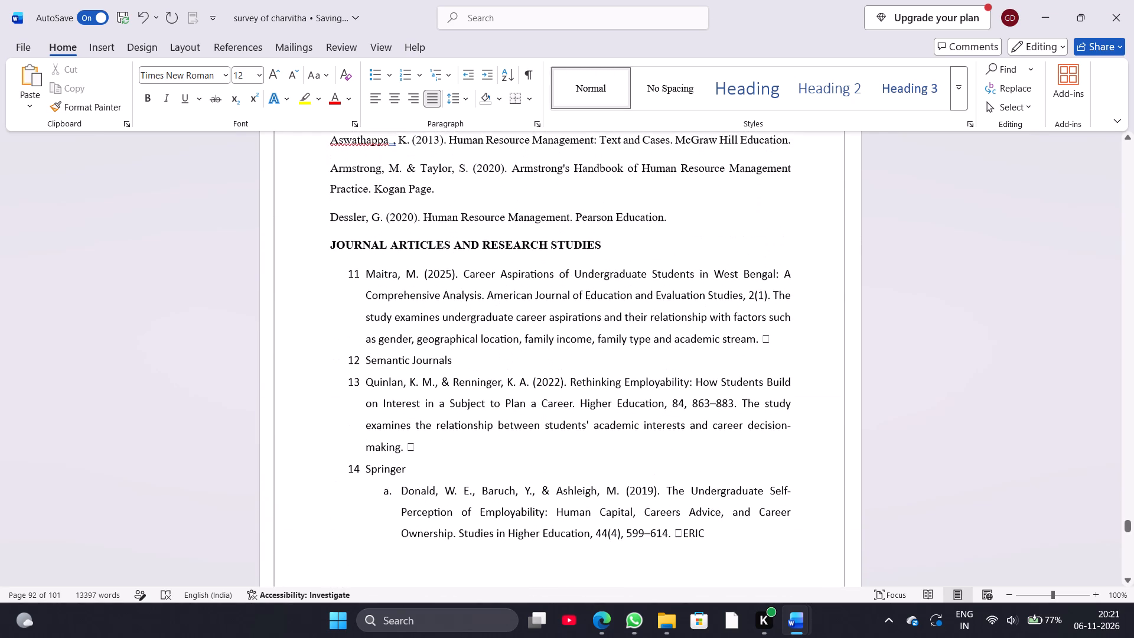
drag(325, 248, 565, 524)
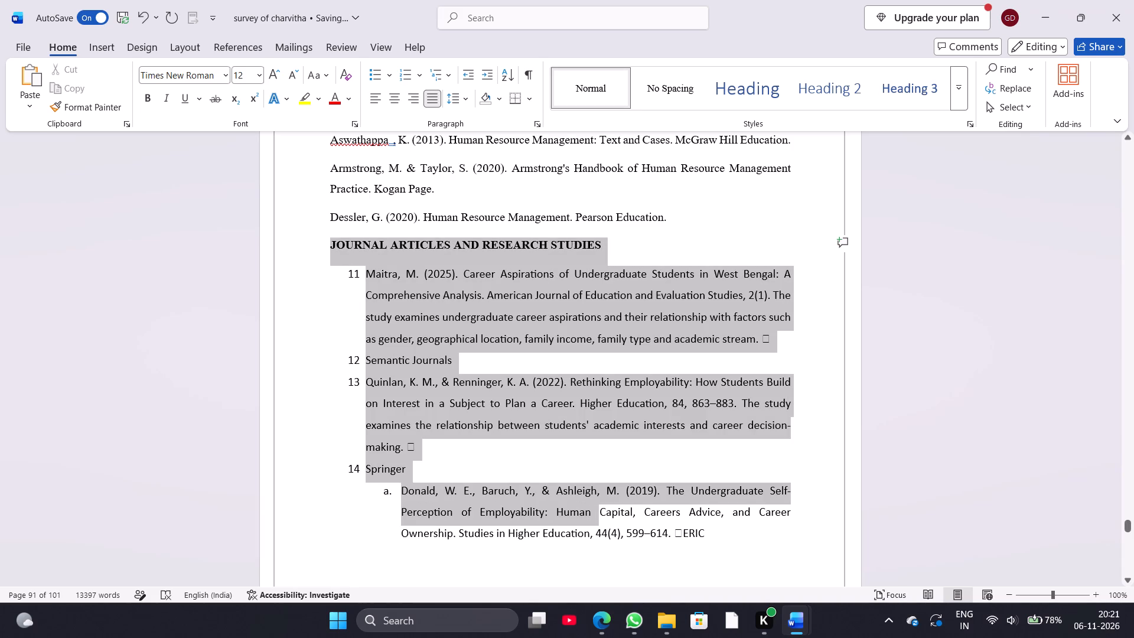
drag(565, 524, 601, 426)
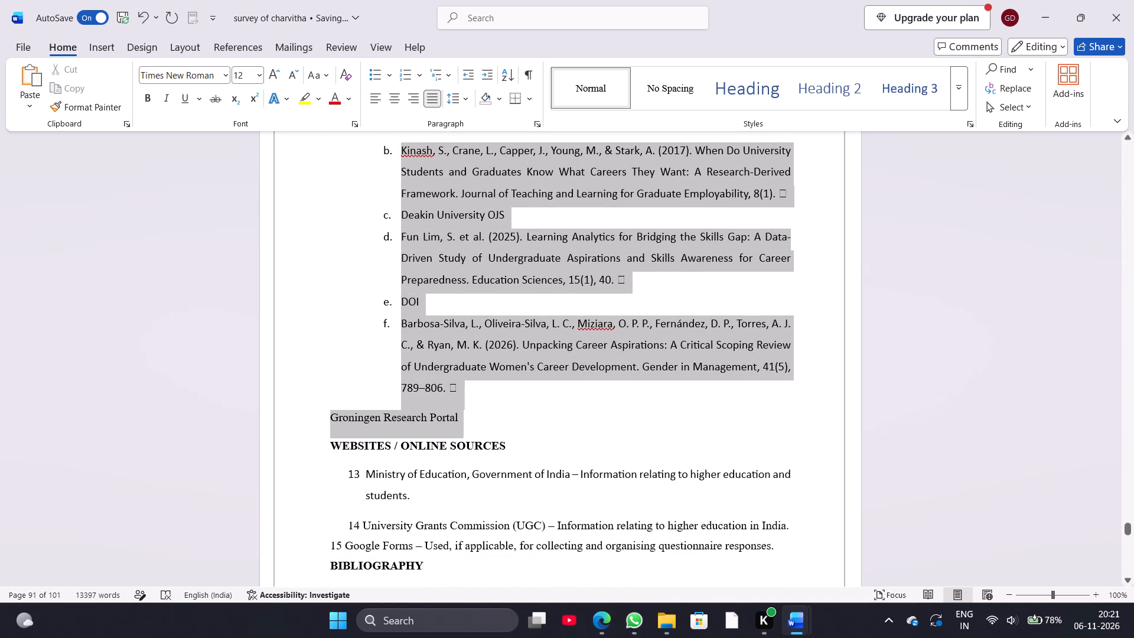
drag(601, 426, 601, 427)
key(Delete)
Delete the Dessler Human Resource Management bullet above Research Articles in the bibliography.
scroll(601, 427, up, 2)
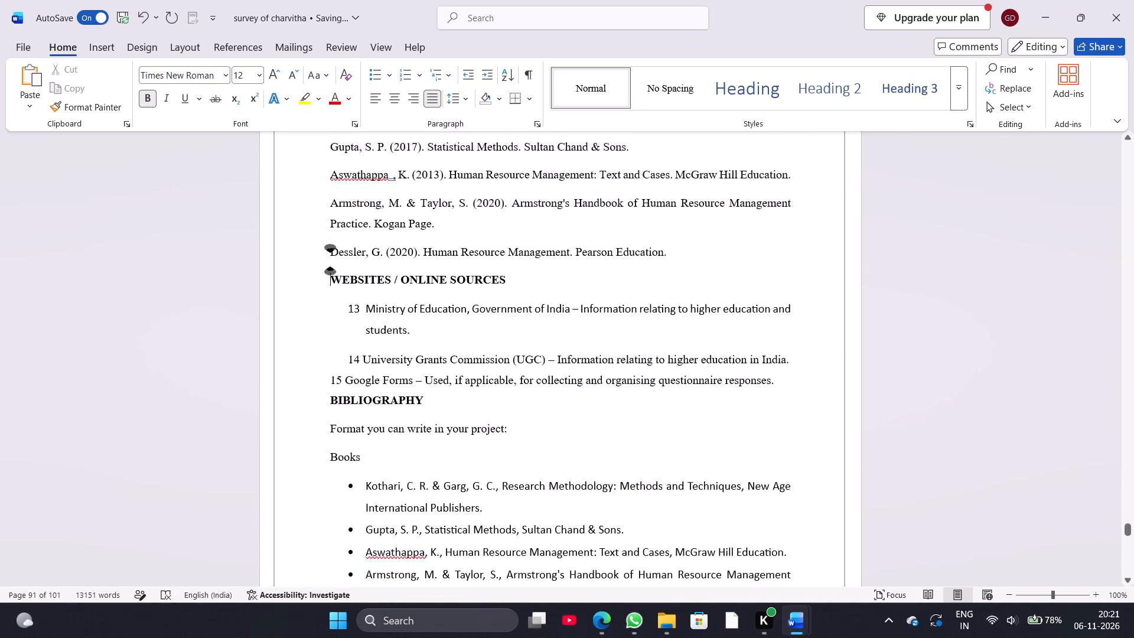
scroll(601, 427, up, 3)
scroll(601, 427, down, 3)
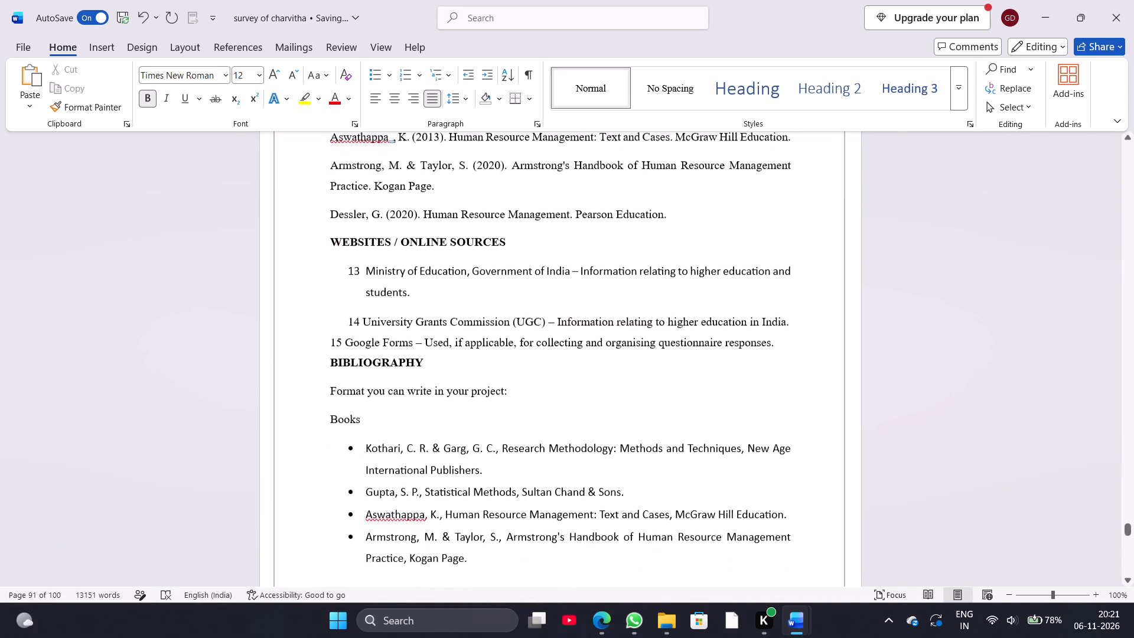
scroll(601, 427, down, 1)
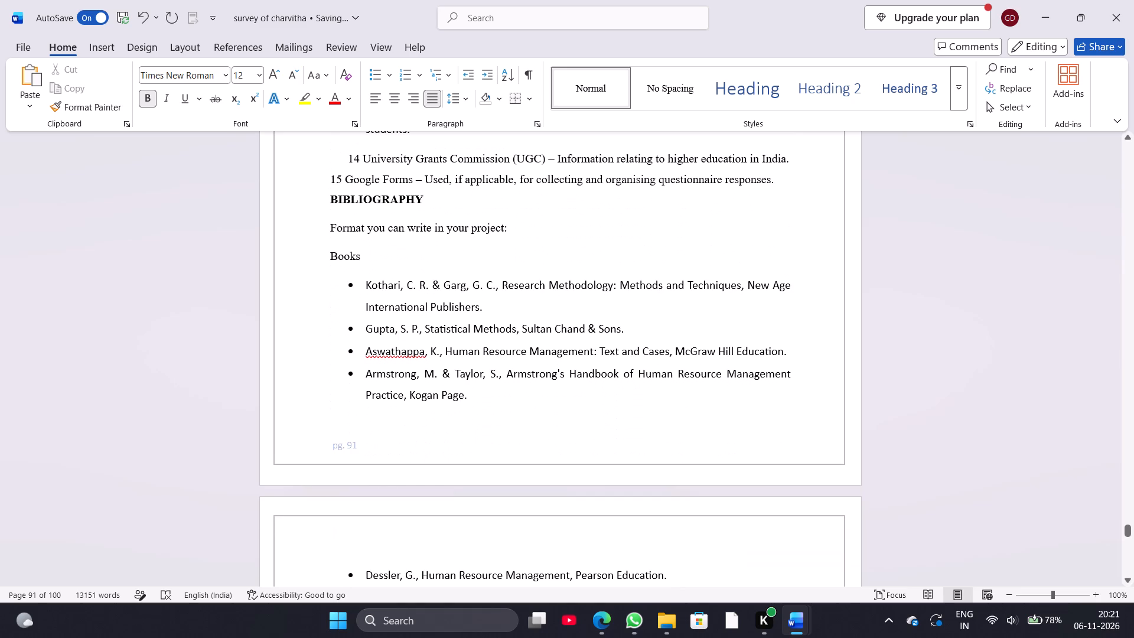
scroll(601, 427, down, 3)
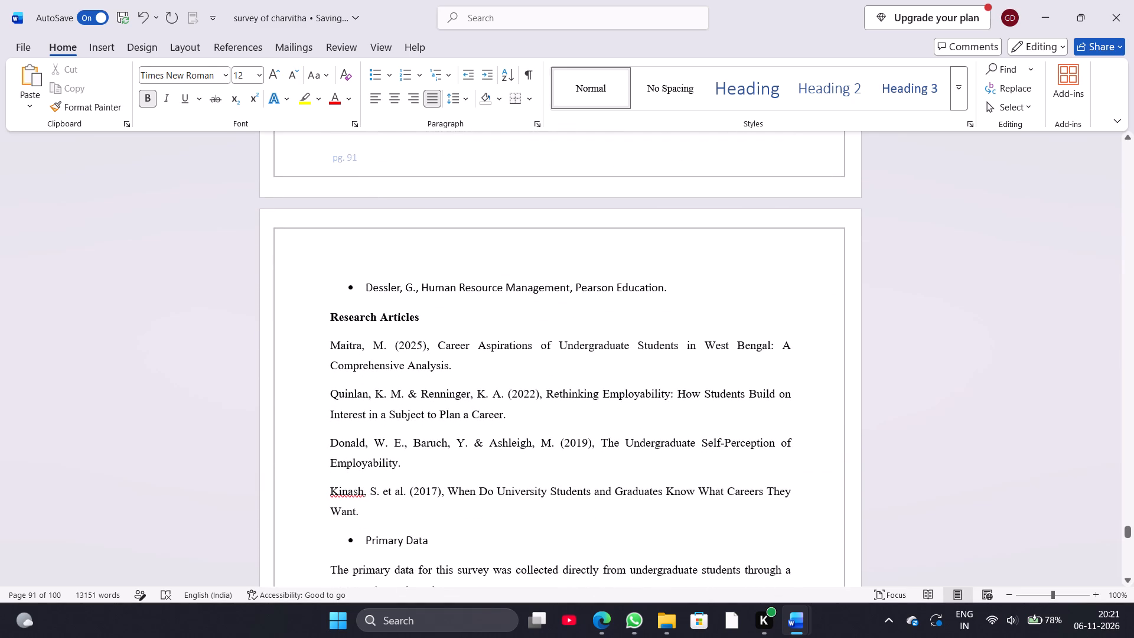
drag(367, 288, 683, 304)
key(Delete)
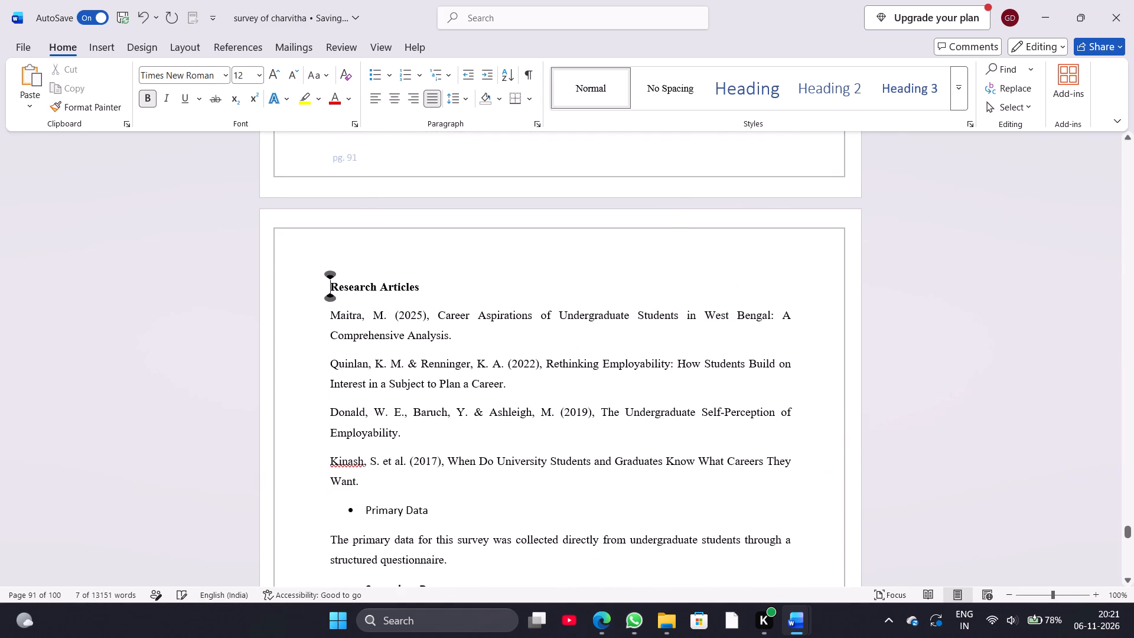
Delete the end of the bibliography, from the Kinash (2017) article through the Primary Data, Secondary Data and Tip text.
scroll(683, 304, down, 1)
scroll(484, 407, down, 1)
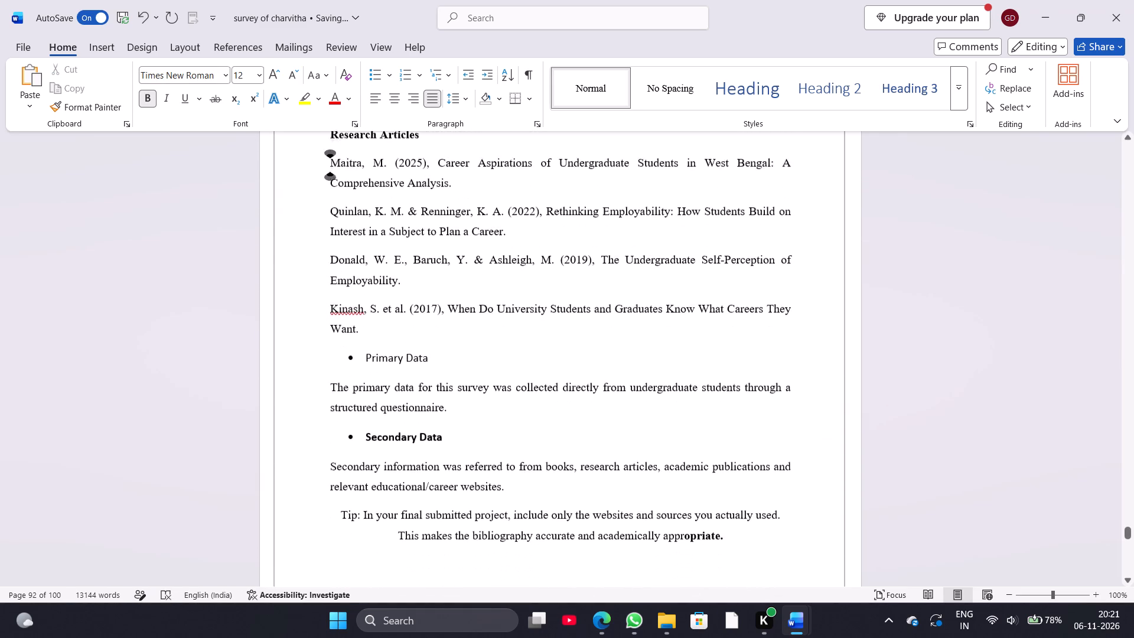
scroll(484, 407, down, 1)
scroll(484, 407, up, 2)
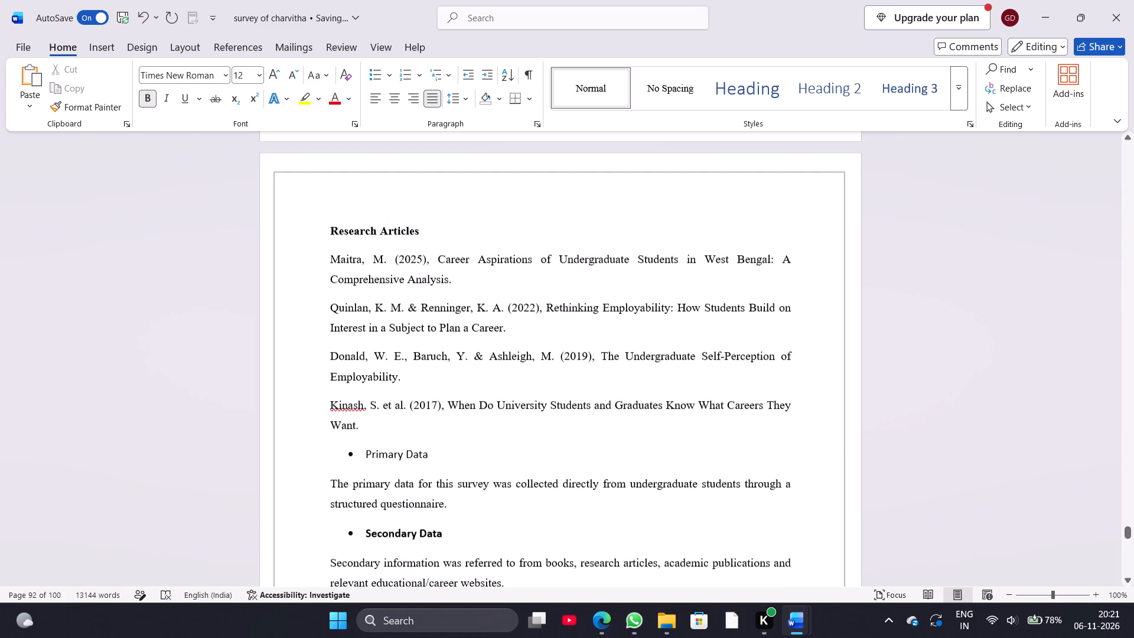
scroll(333, 287, down, 1)
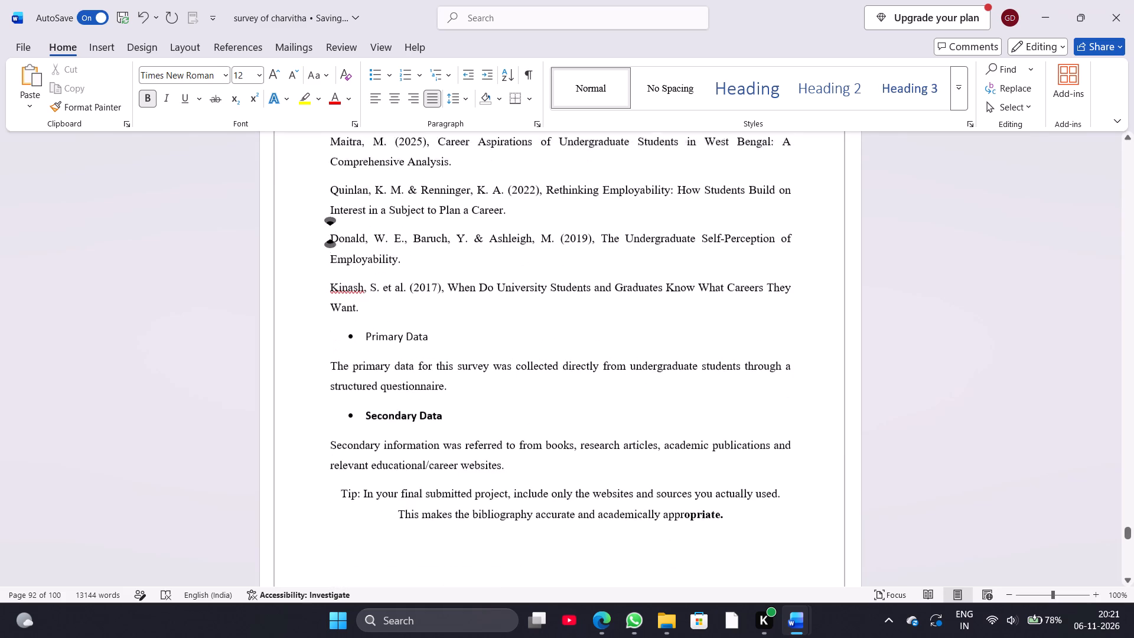
scroll(333, 287, down, 1)
drag(324, 262, 798, 591)
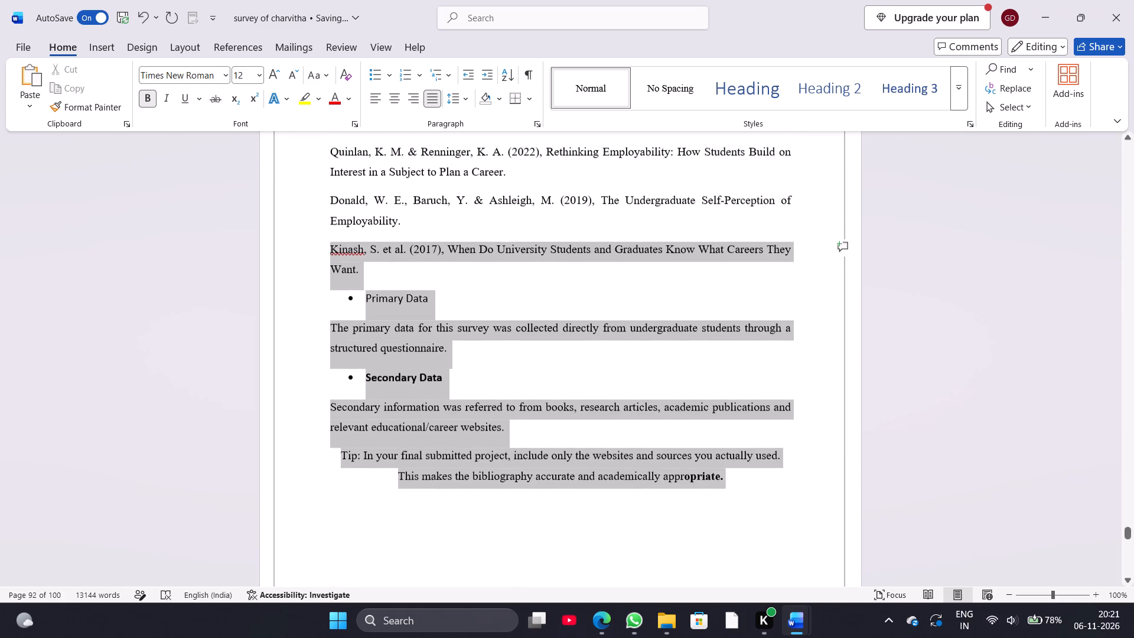
drag(798, 591, 800, 591)
key(Delete)
Set the 5.4 Scope for Further Research heading and its paragraph in Times New Roman.
scroll(800, 591, up, 6)
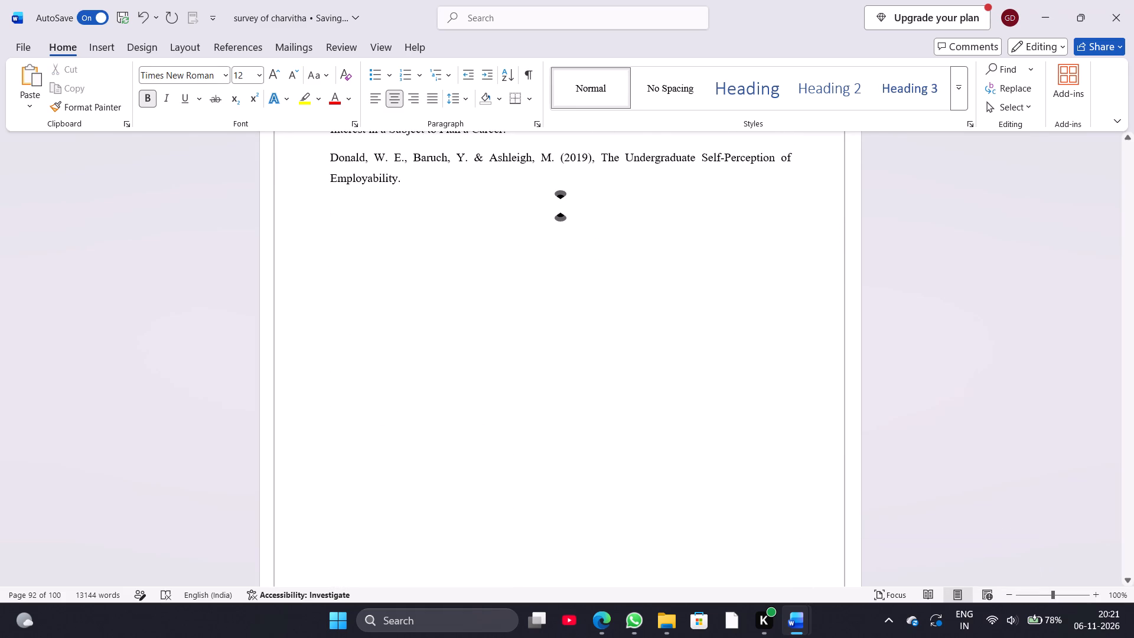
scroll(678, 324, up, 8)
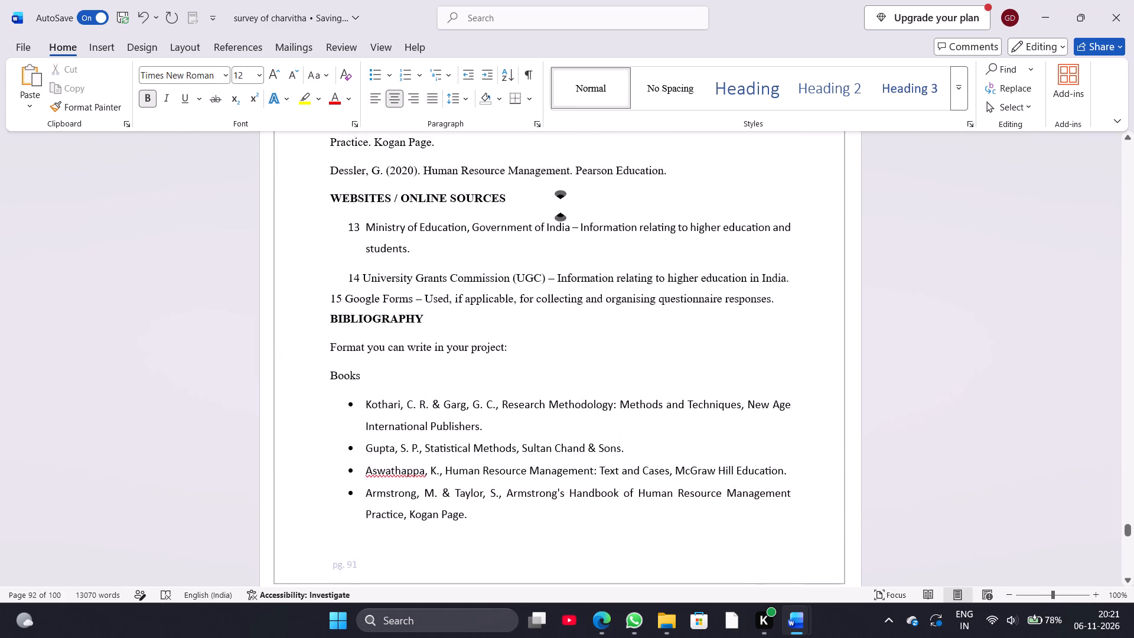
scroll(678, 324, up, 2)
scroll(678, 324, left, 5)
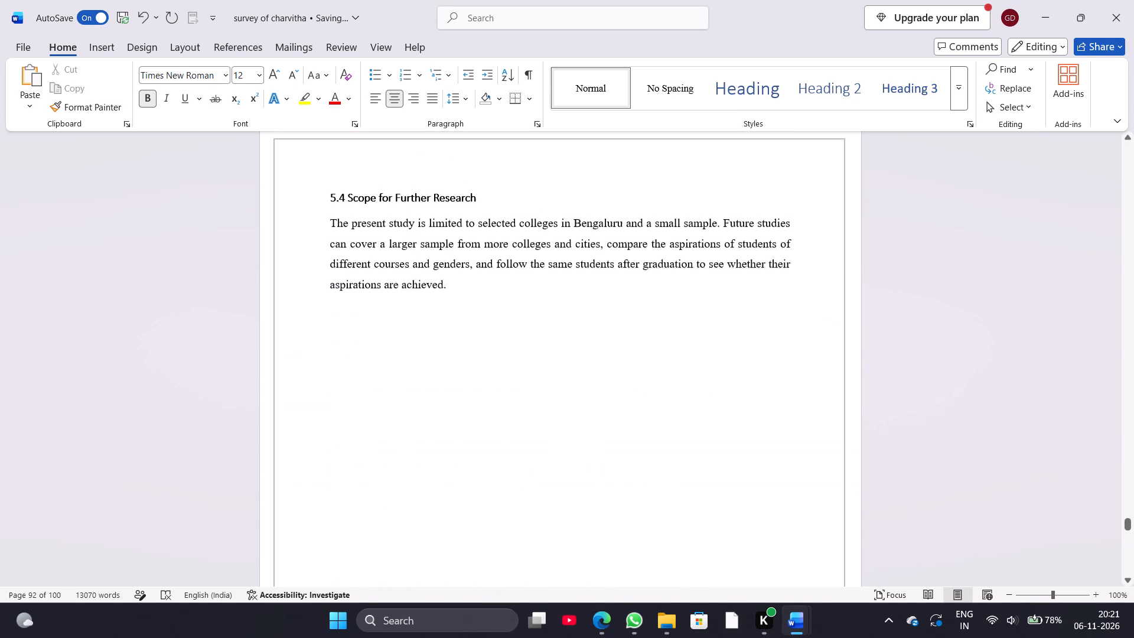
scroll(678, 324, up, 1)
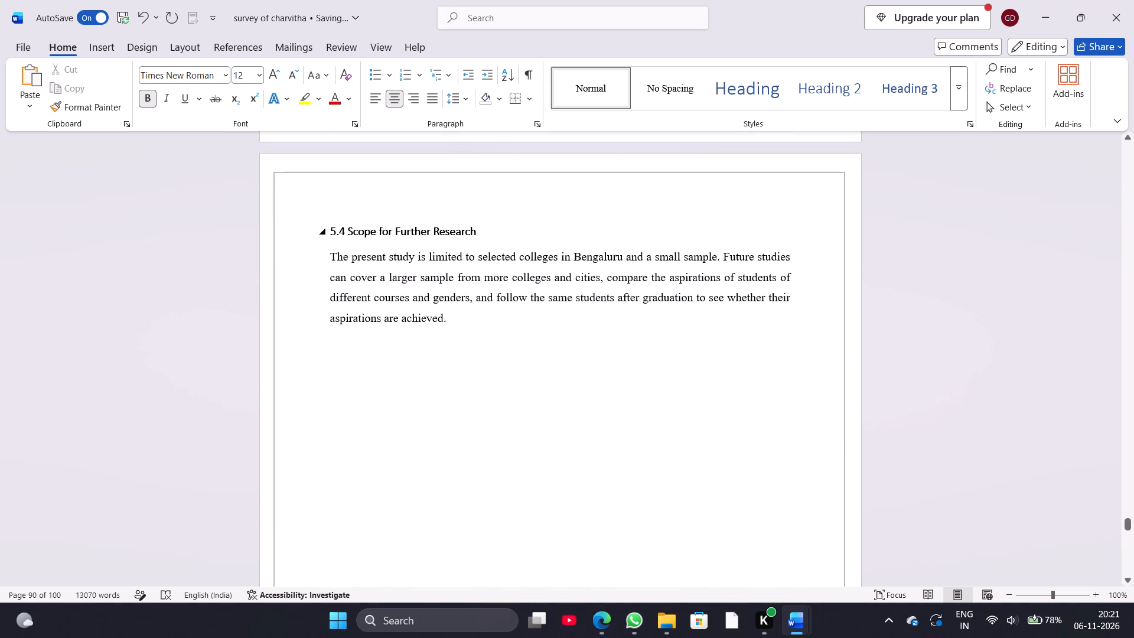
drag(328, 233, 428, 332)
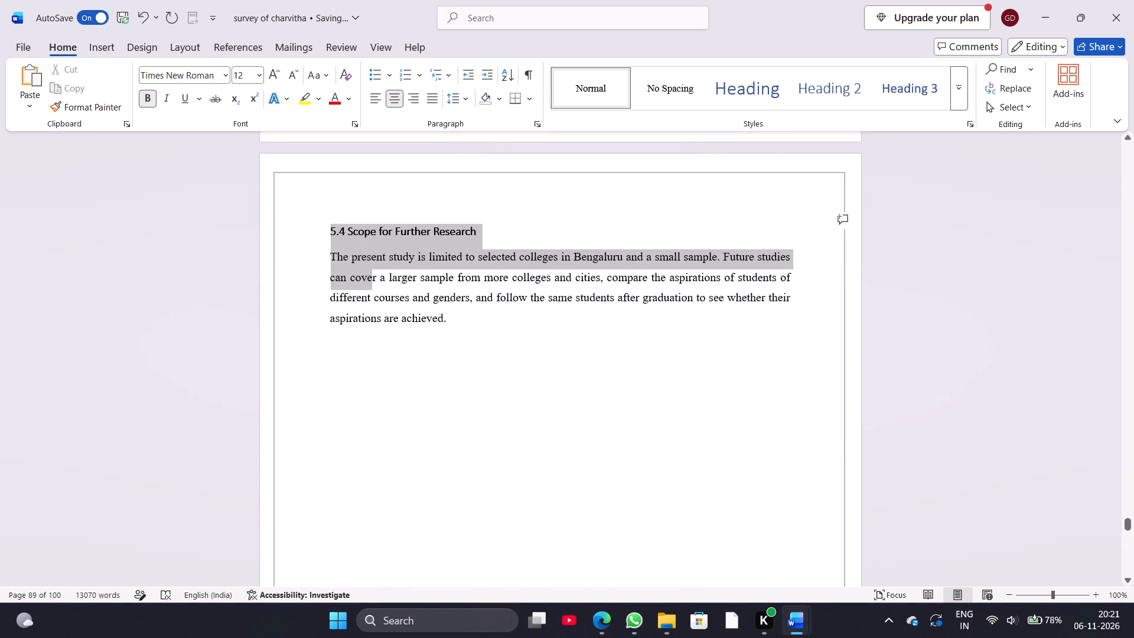
drag(428, 332, 448, 351)
click(225, 69)
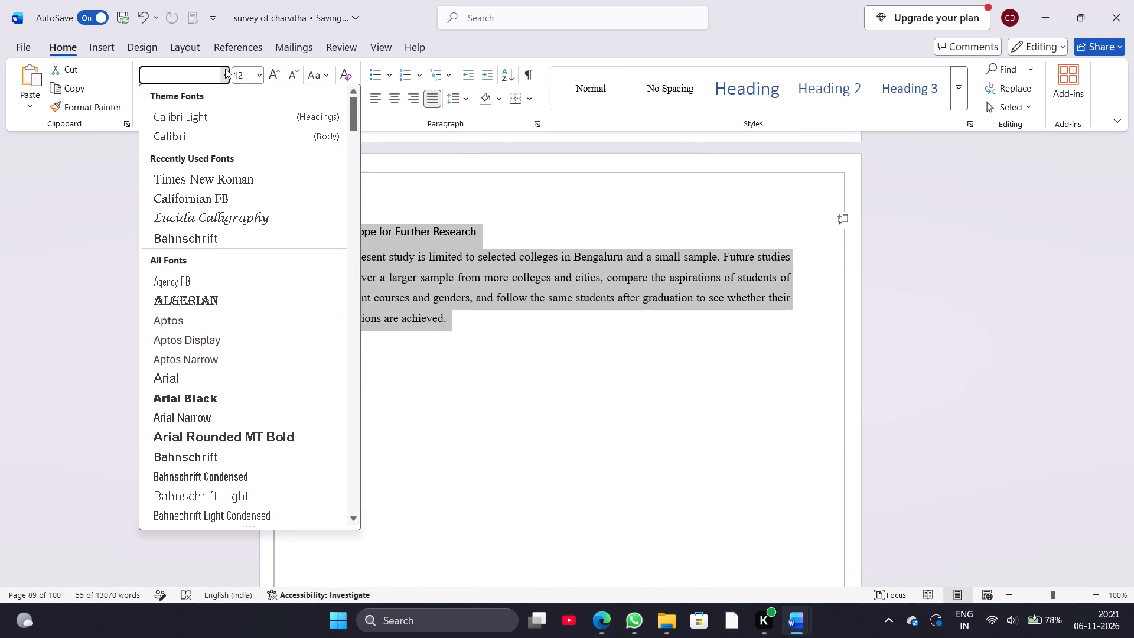
click(210, 173)
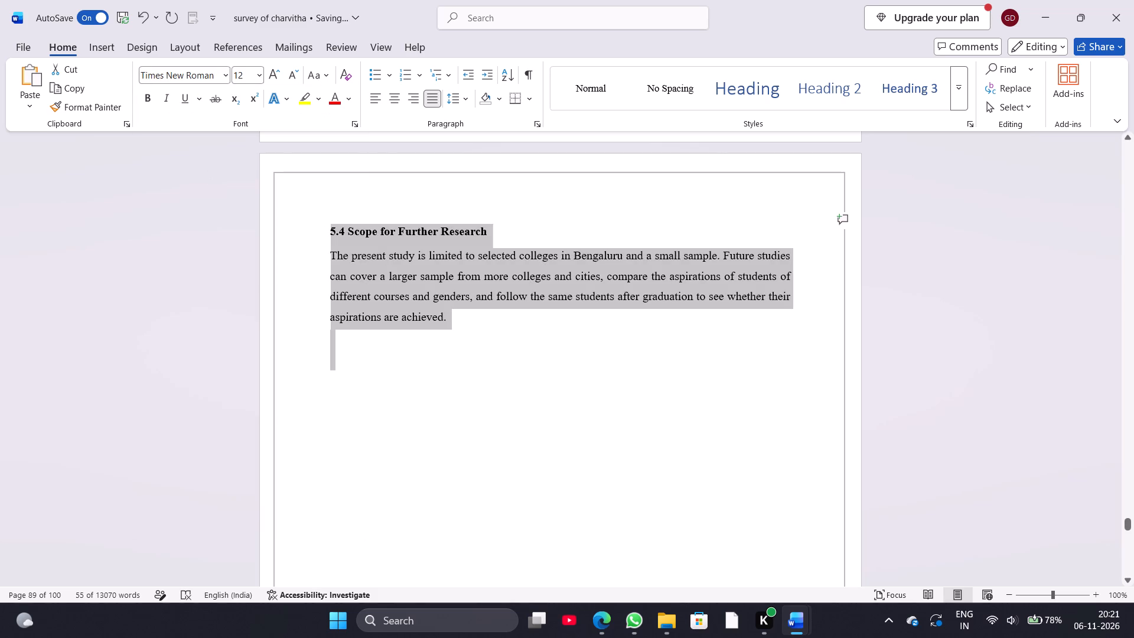
Justify the 5.2 Suggestions heading and its eleven numbered points and apply 1.5 line spacing.
scroll(464, 397, up, 3)
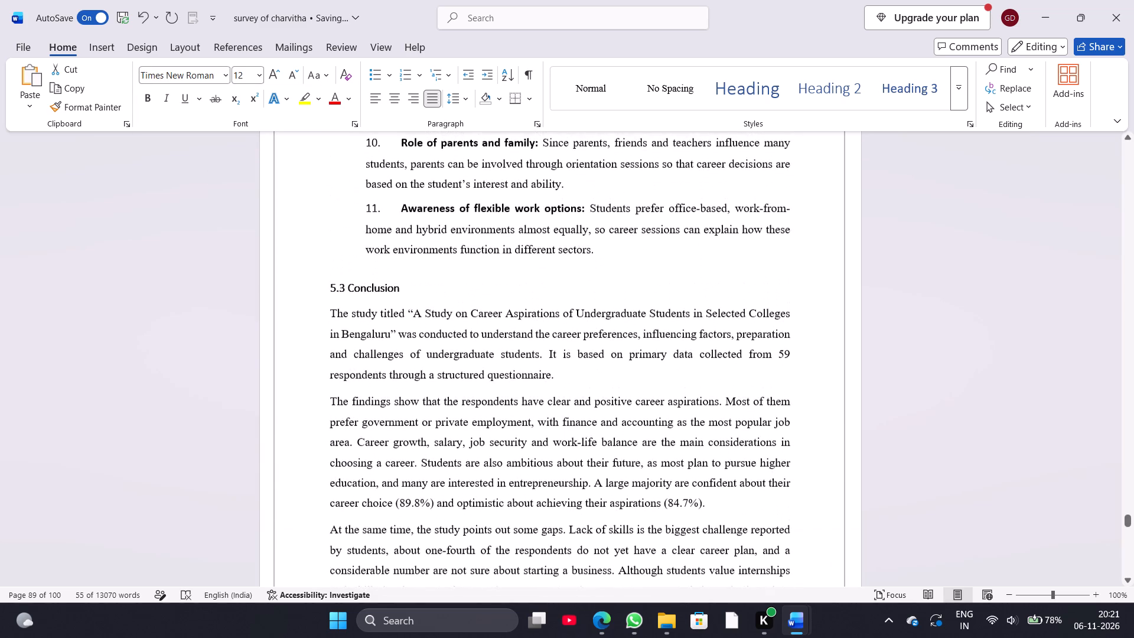
scroll(464, 397, up, 3)
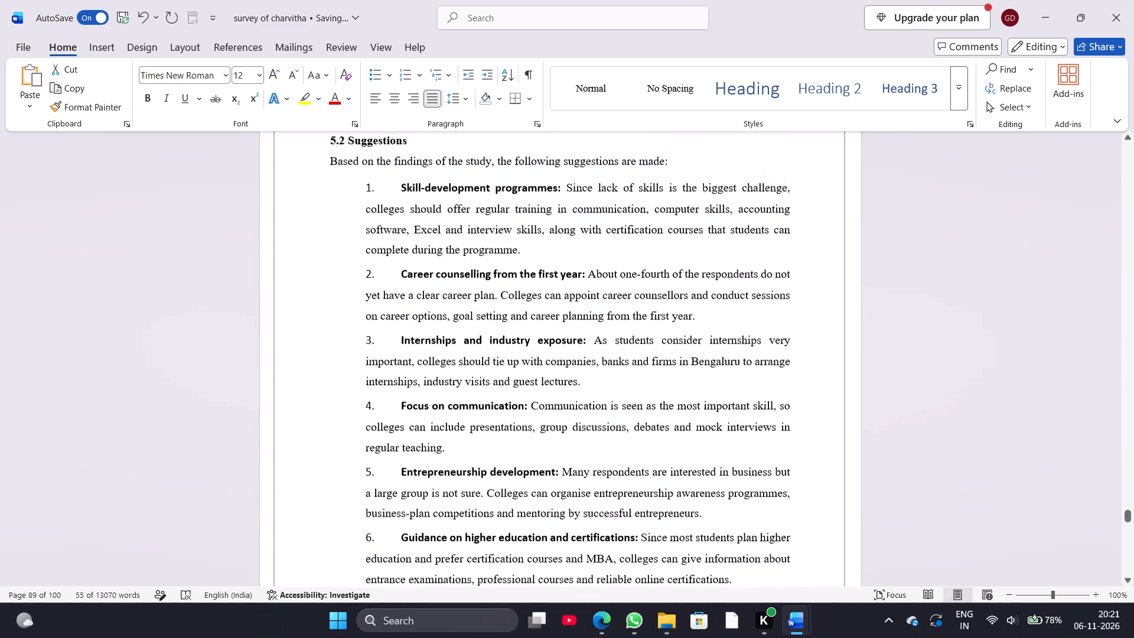
scroll(464, 397, up, 1)
click(340, 288)
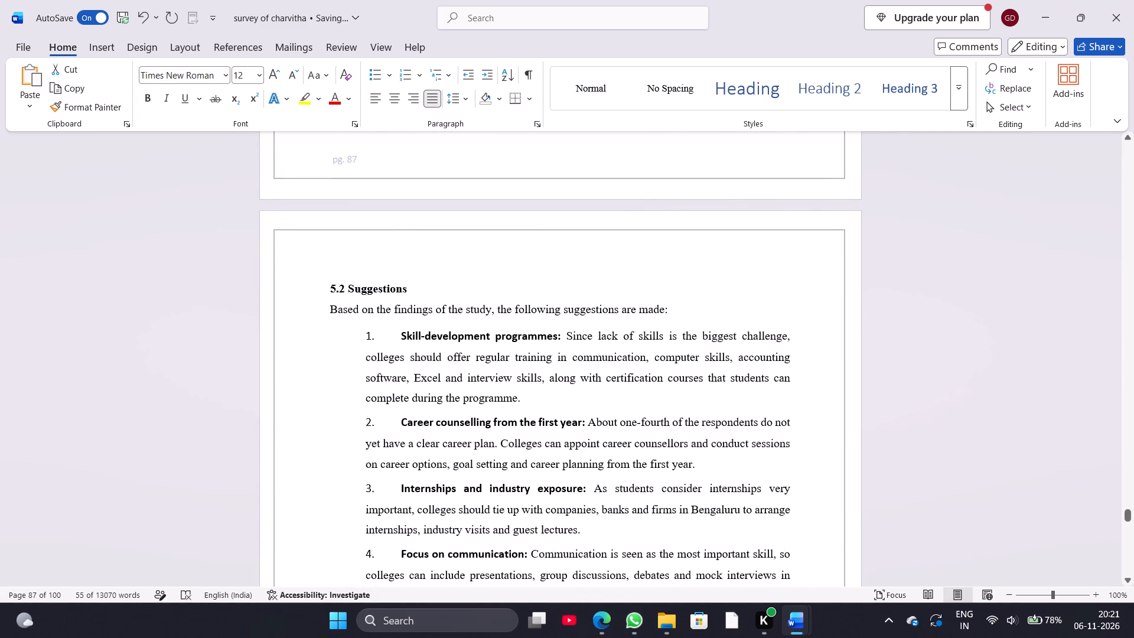
click(329, 290)
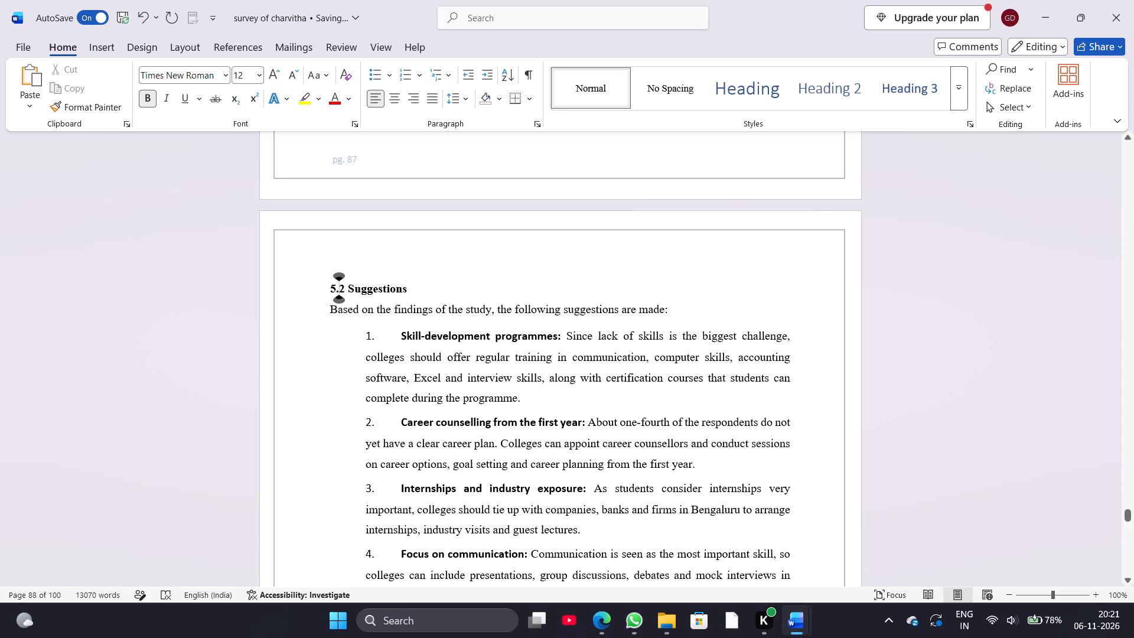
drag(329, 290, 730, 637)
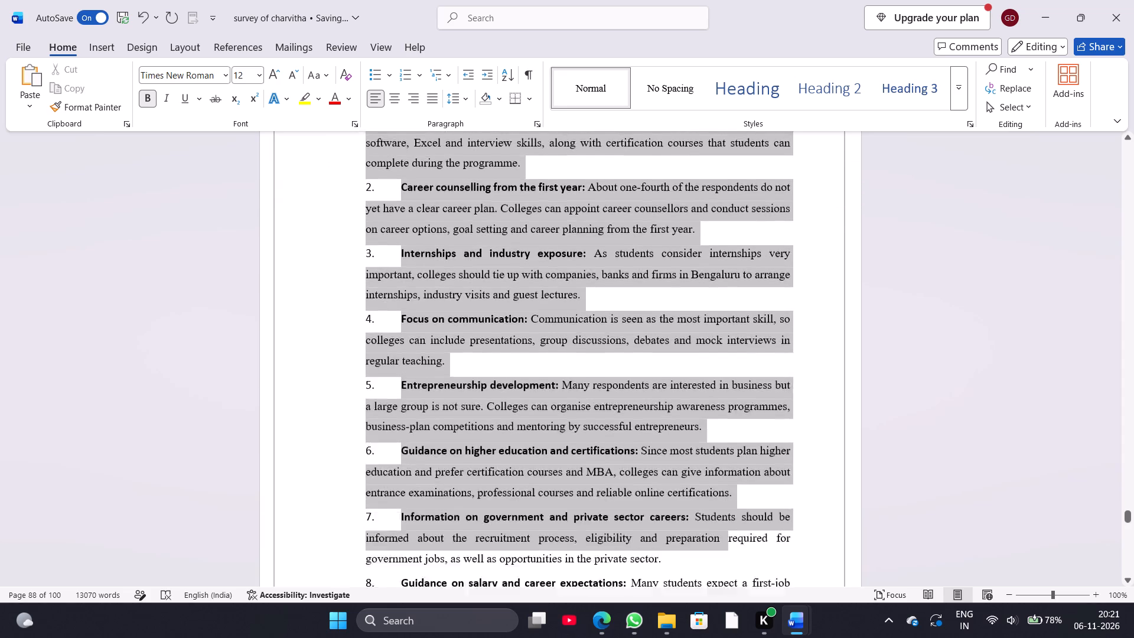
drag(730, 637, 646, 311)
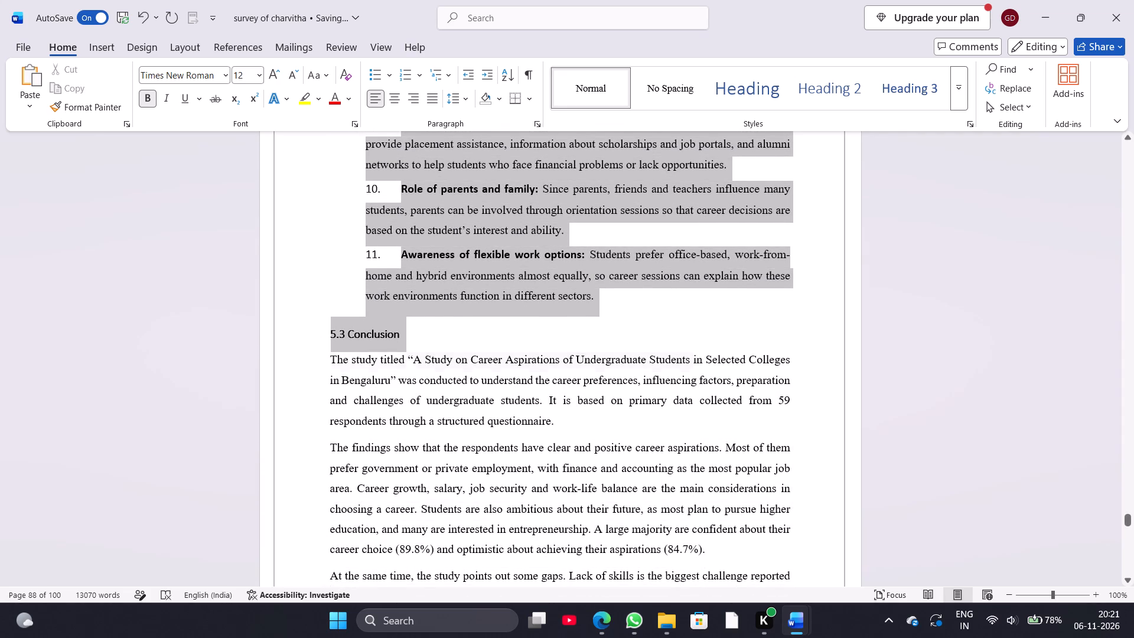
drag(646, 311, 646, 312)
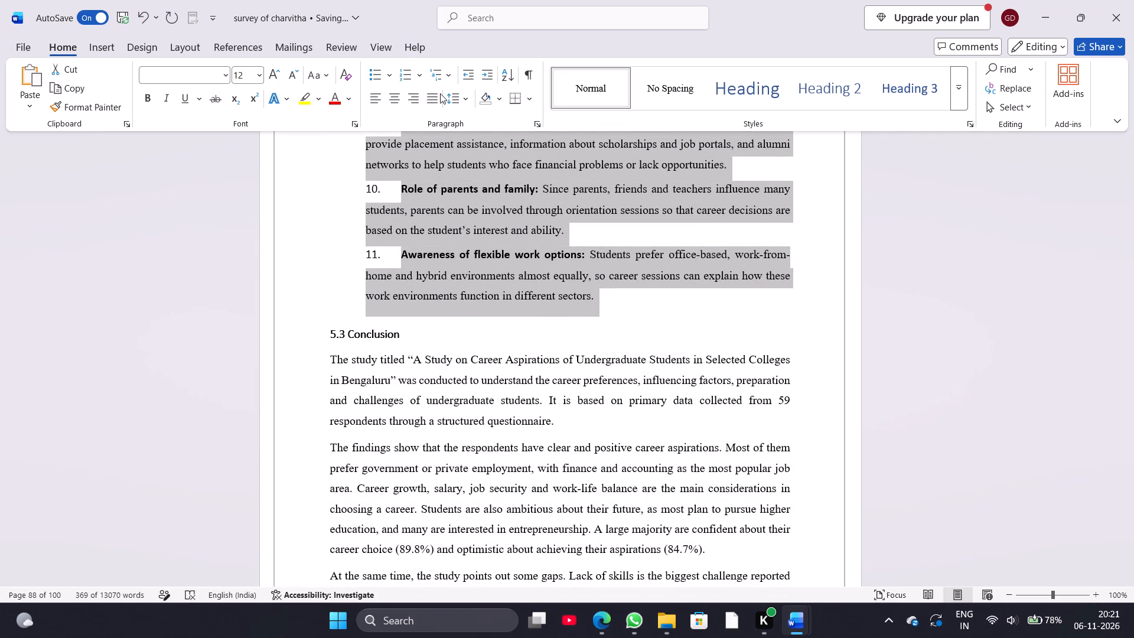
click(440, 93)
click(456, 100)
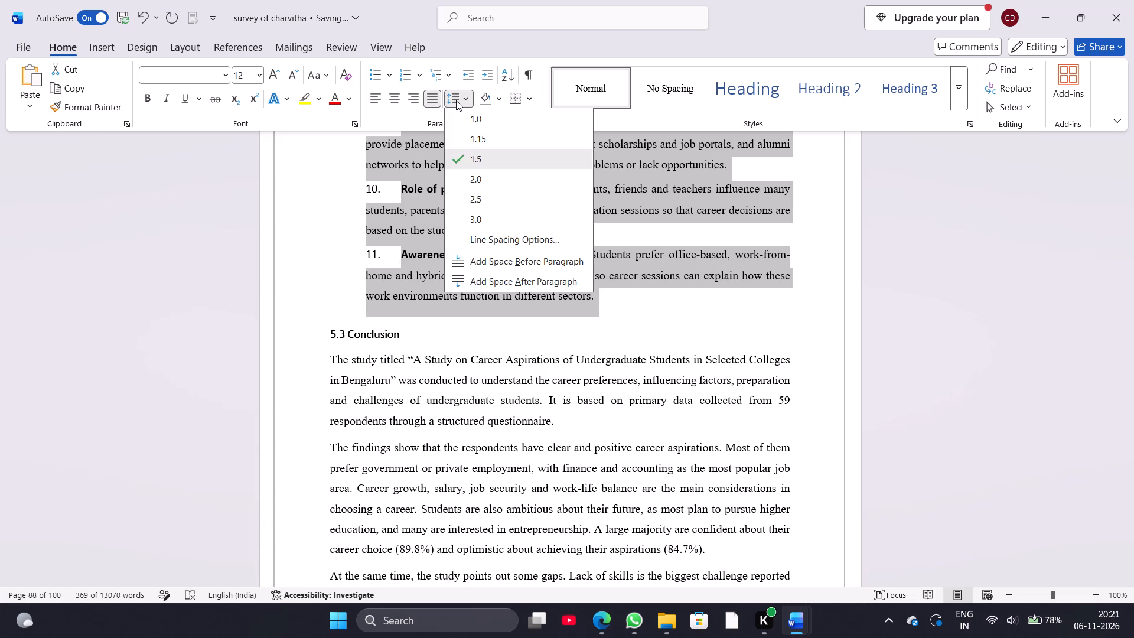
click(459, 159)
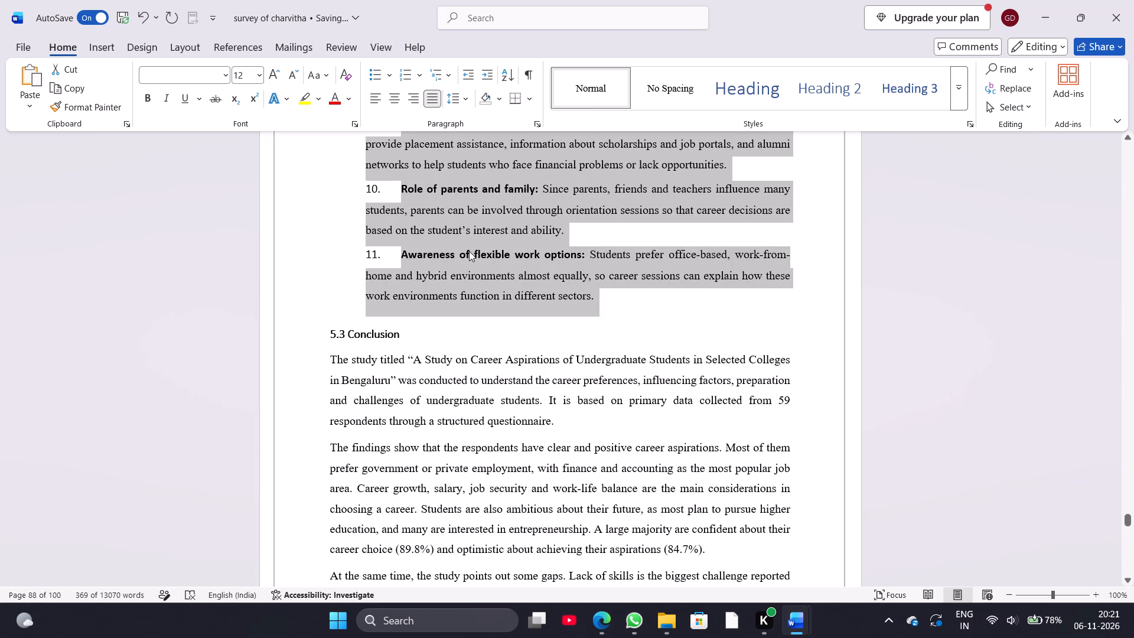
Delete the blank lines and spaces before the REFERENCES & BIBLIOGRAPHY heading, bringing it directly below the 5.4 Scope for Further Research paragraph.
scroll(427, 320, down, 3)
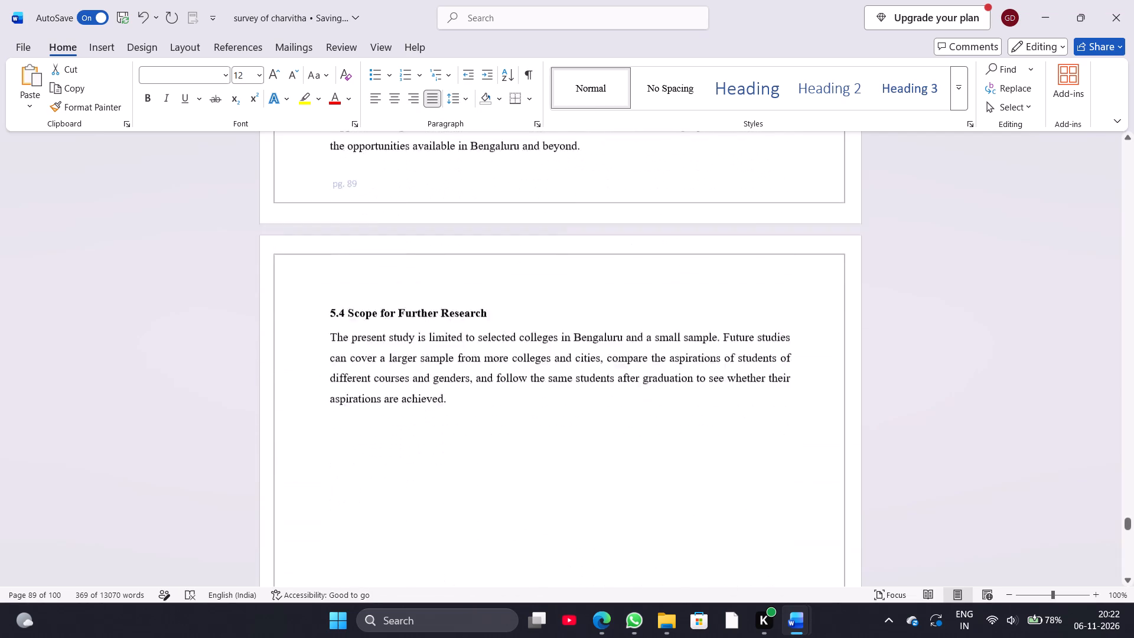
scroll(427, 320, down, 1)
scroll(412, 415, down, 3)
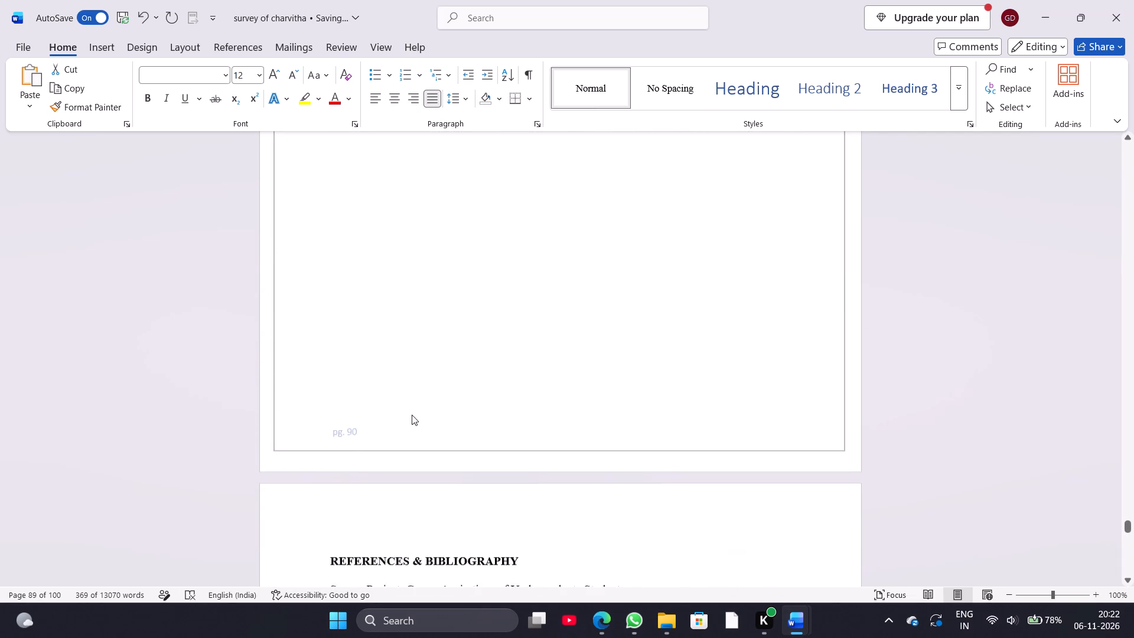
scroll(412, 415, down, 1)
scroll(379, 383, up, 1)
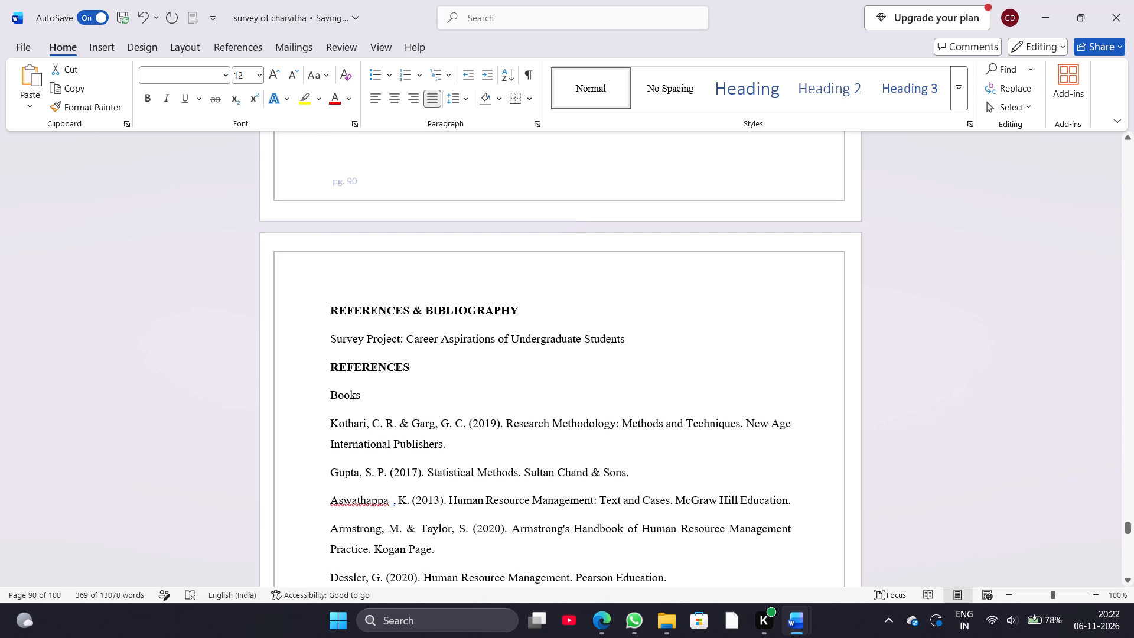
drag(325, 369, 412, 369)
click(328, 317)
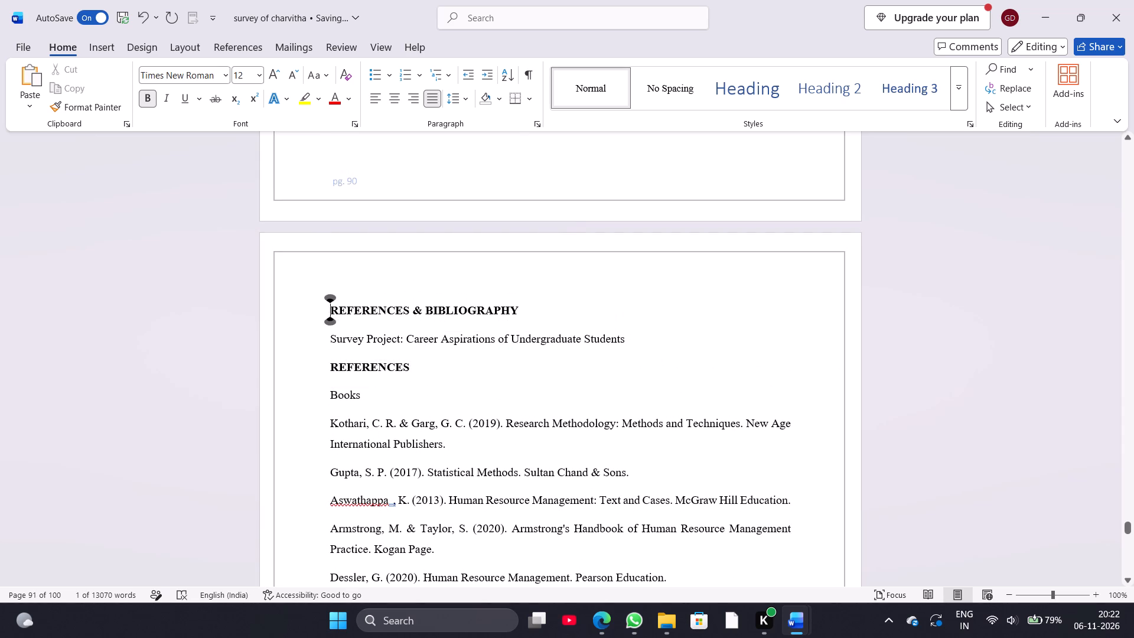
key(BackSpace)
key(BackSpace)
key(BackSpace)
key(BackSpace)
key(BackSpace)
key(BackSpace)
key(BackSpace)
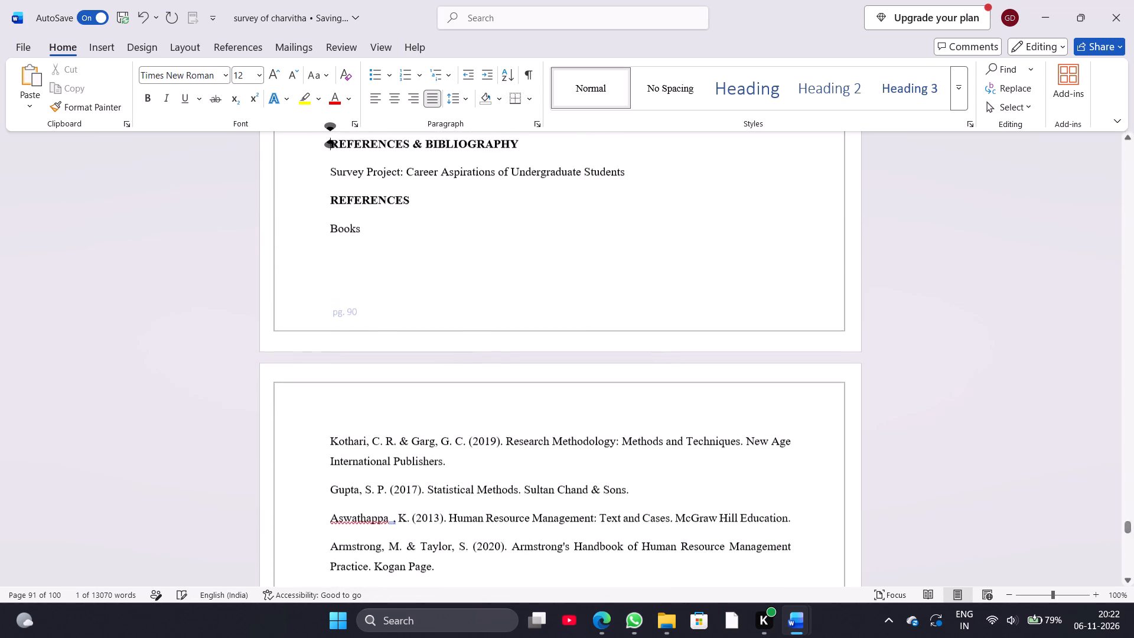
key(BackSpace)
key(BackSpace)
scroll(328, 317, up, 2)
key(BackSpace)
key(BackSpace)
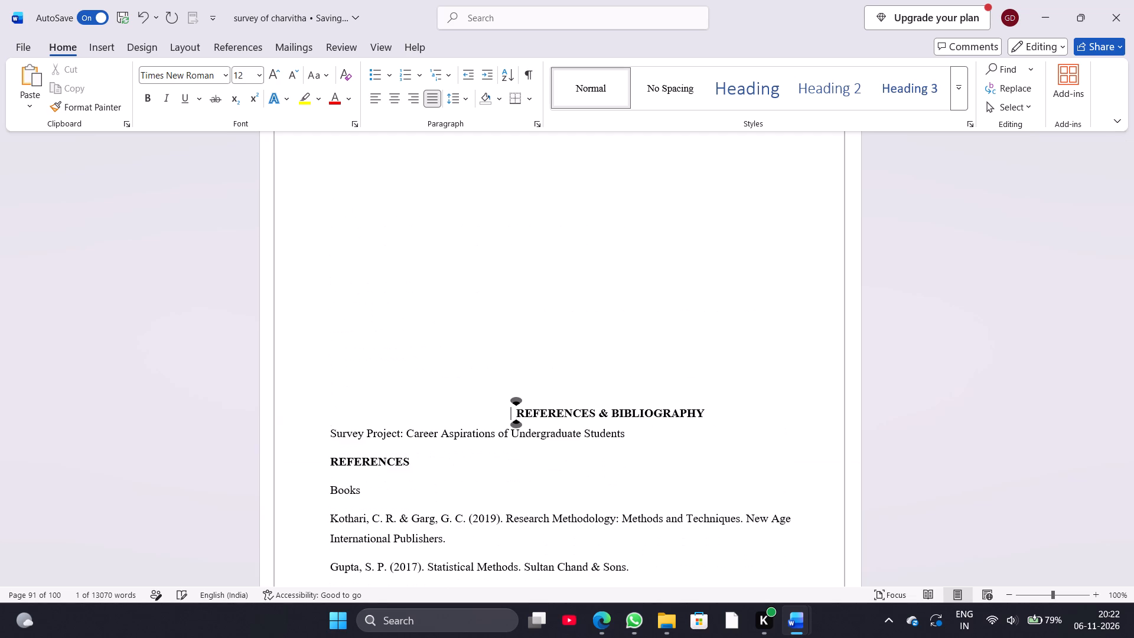
key(BackSpace)
key(BackSpace)
key(BackSpace)
key(ctrl+z)
key(ctrl+z)
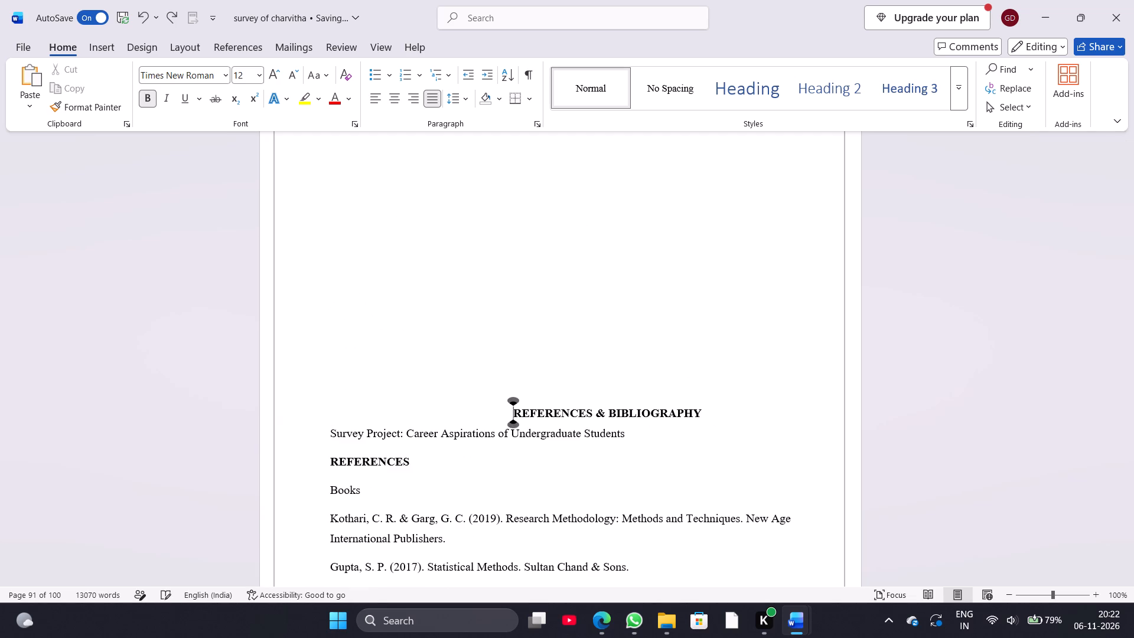
key(ctrl+z)
key(ctrl+z)
key(BackSpace)
key(BackSpace)
key(BackSpace)
key(BackSpace)
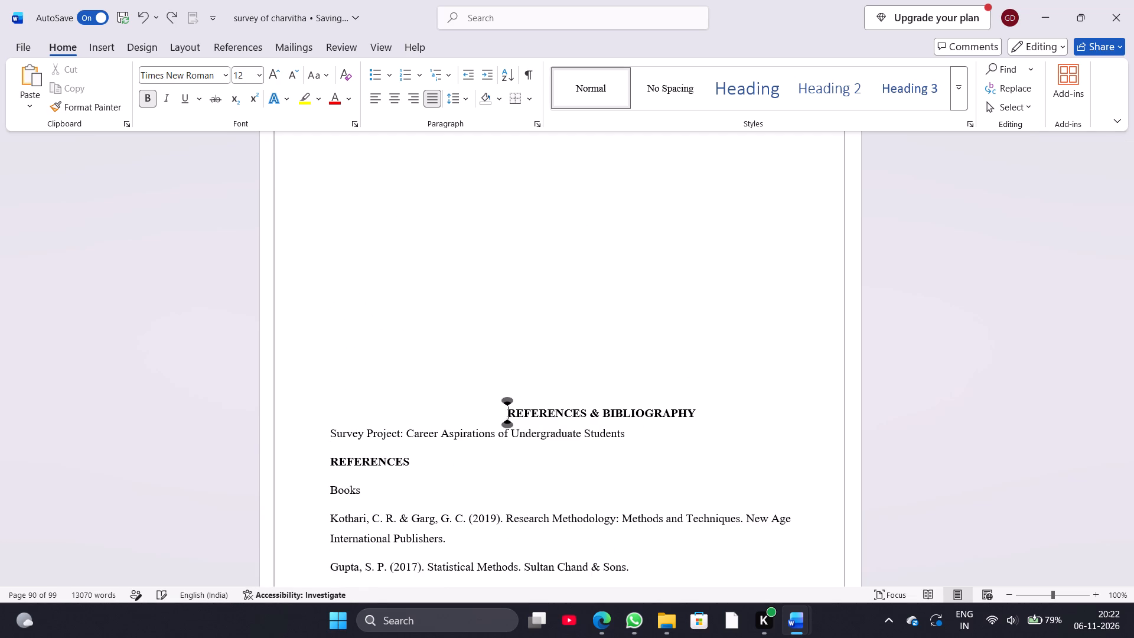
key(BackSpace)
key(BackSpace)
key(BackSpace)
key(BackSpace)
key(BackSpace)
key(BackSpace)
key(BackSpace)
key(BackSpace)
key(BackSpace)
key(BackSpace)
key(BackSpace)
key(BackSpace)
key(BackSpace)
key(BackSpace)
key(BackSpace)
key(BackSpace)
key(BackSpace)
key(BackSpace)
key(BackSpace)
key(BackSpace)
key(BackSpace)
key(BackSpace)
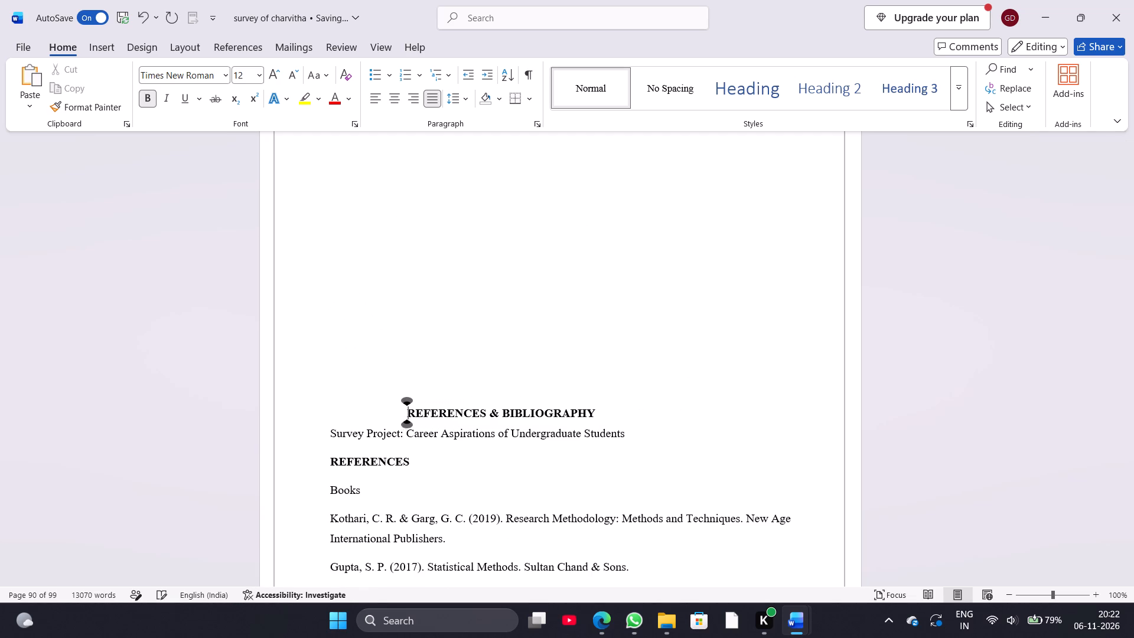
key(BackSpace)
key(BackSpace)
key(BackSpace)
key(BackSpace)
key(BackSpace)
key(BackSpace)
key(BackSpace)
key(BackSpace)
key(BackSpace)
key(BackSpace)
key(BackSpace)
key(BackSpace)
key(BackSpace)
key(BackSpace)
key(BackSpace)
key(BackSpace)
key(BackSpace)
key(BackSpace)
key(BackSpace)
key(BackSpace)
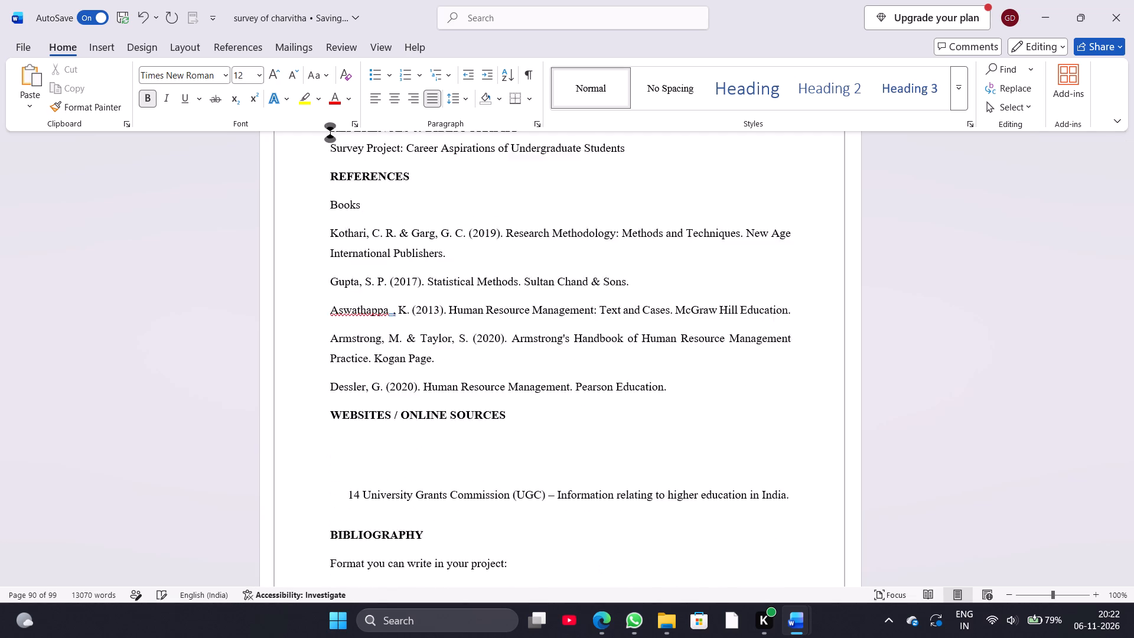
scroll(328, 317, up, 3)
Delete the "Format you can write in your project:" and "Books" lines under the BIBLIOGRAPHY heading.
scroll(328, 317, down, 1)
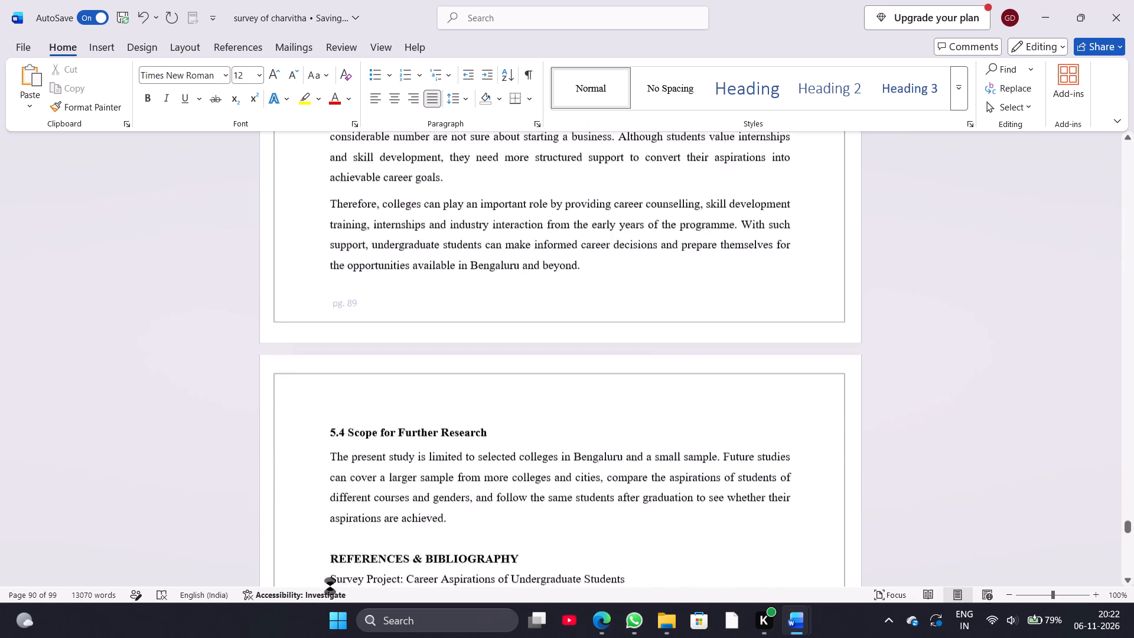
scroll(328, 317, down, 2)
scroll(452, 448, down, 1)
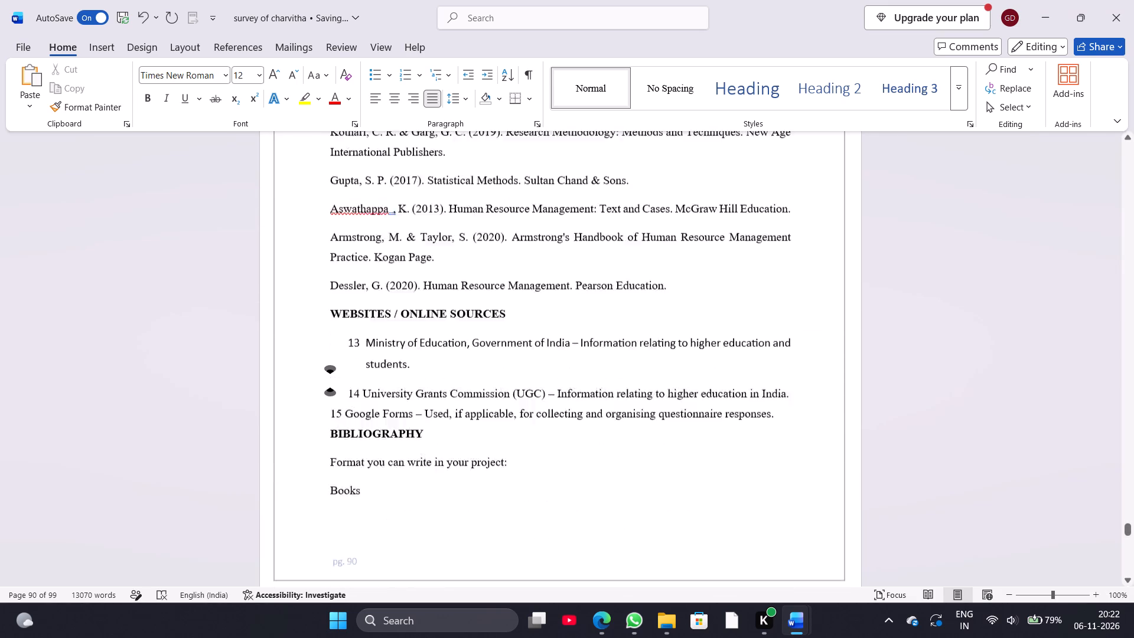
scroll(452, 448, down, 2)
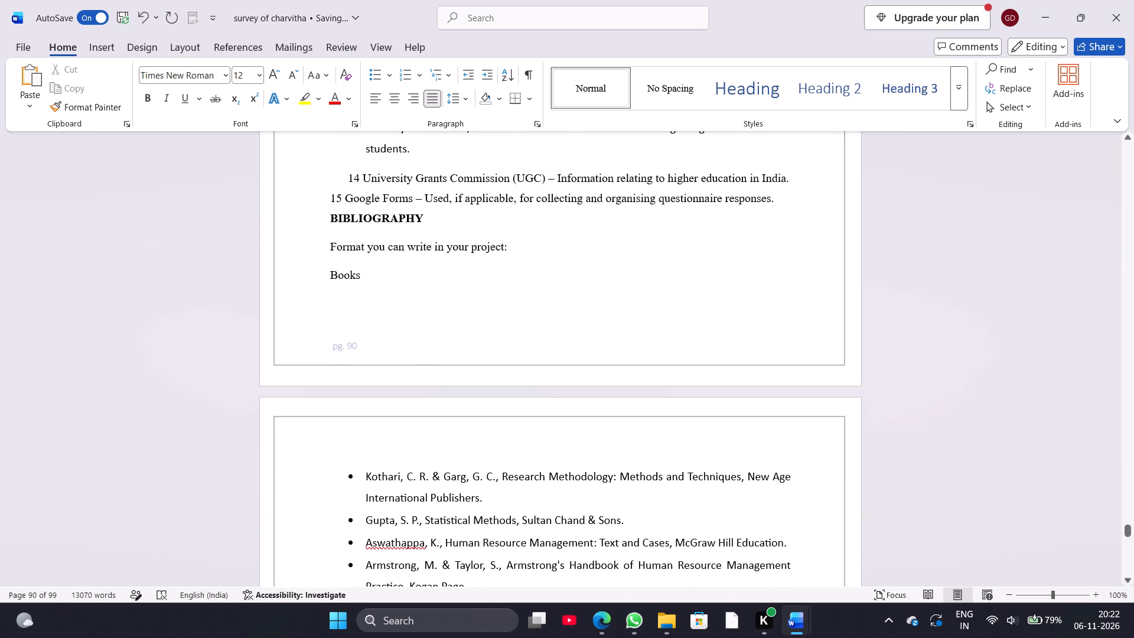
drag(329, 252, 373, 290)
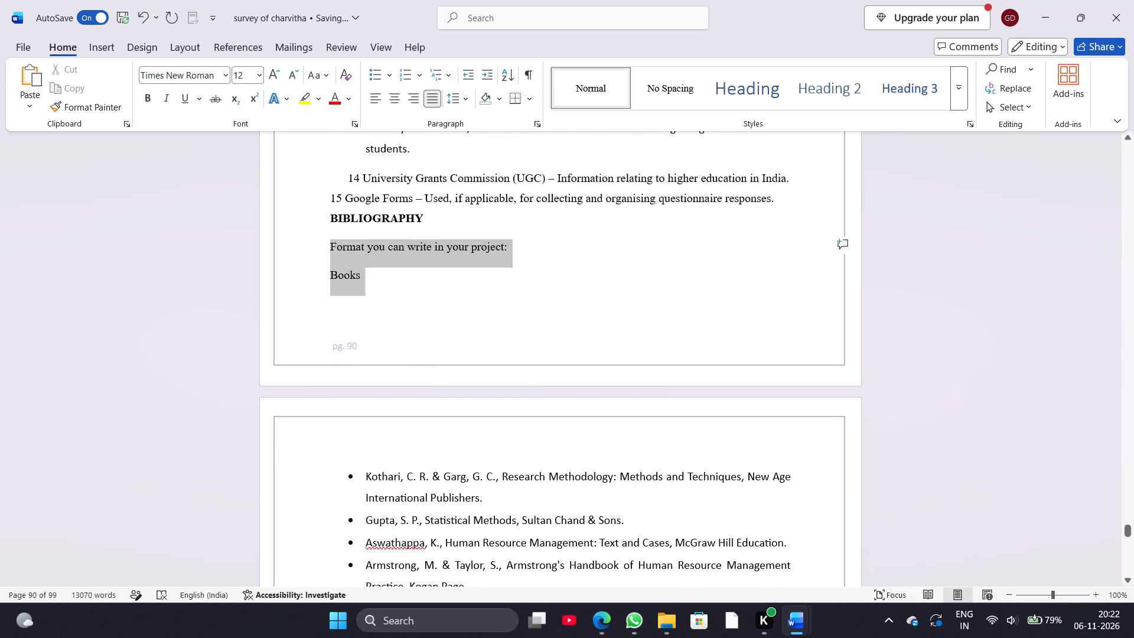
drag(373, 290, 370, 285)
key(Delete)
Remove the empty space before the ANNEXURE heading, placing it on its own line directly below the Donald, Baruch & Ashleigh (2019) entry.
scroll(370, 285, down, 2)
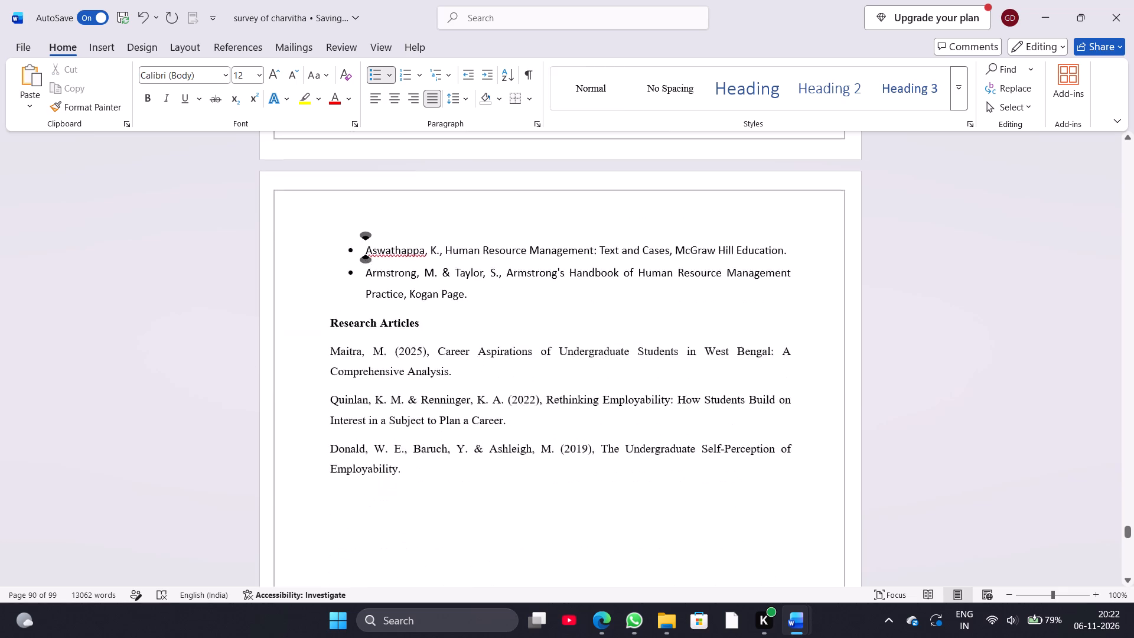
scroll(370, 285, down, 2)
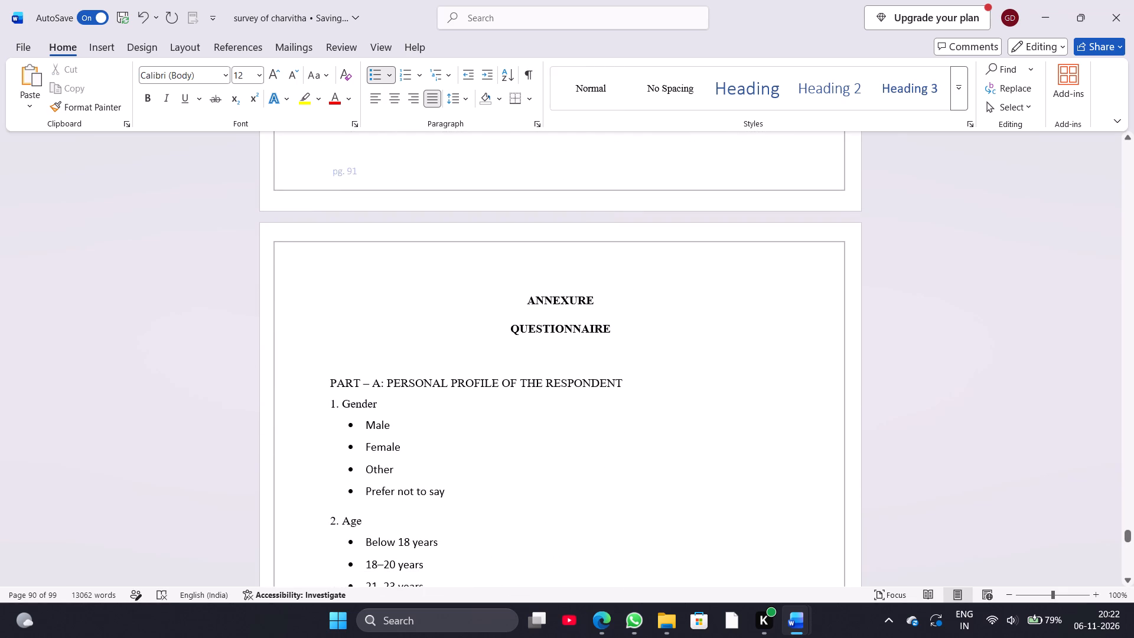
click(515, 304)
key(BackSpace)
key(BackSpace)
key(BackSpace)
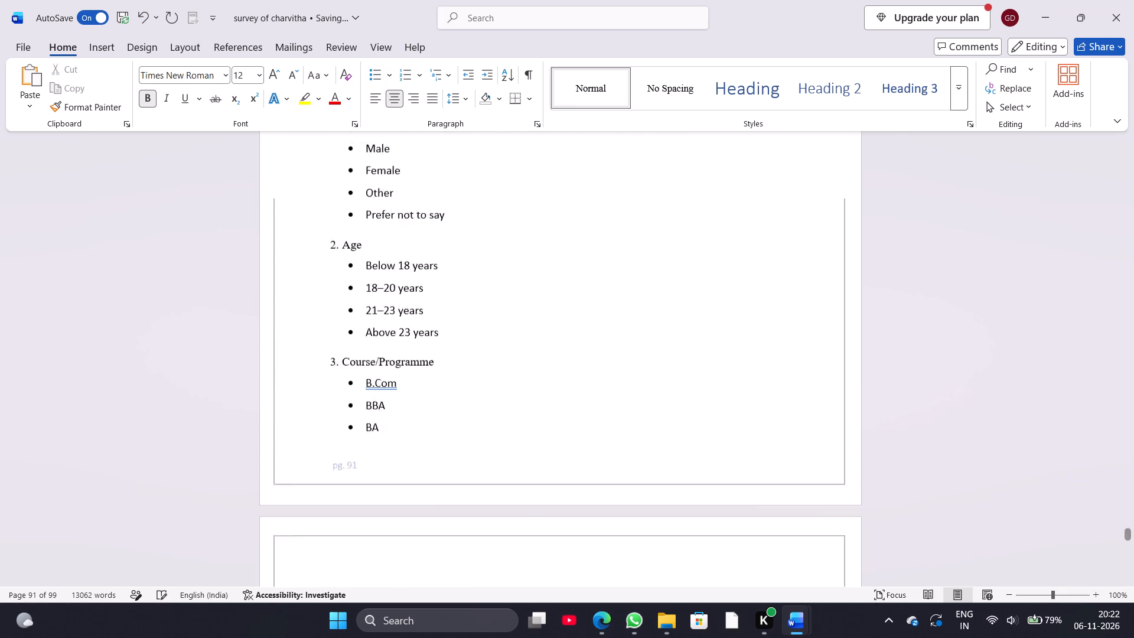
key(BackSpace)
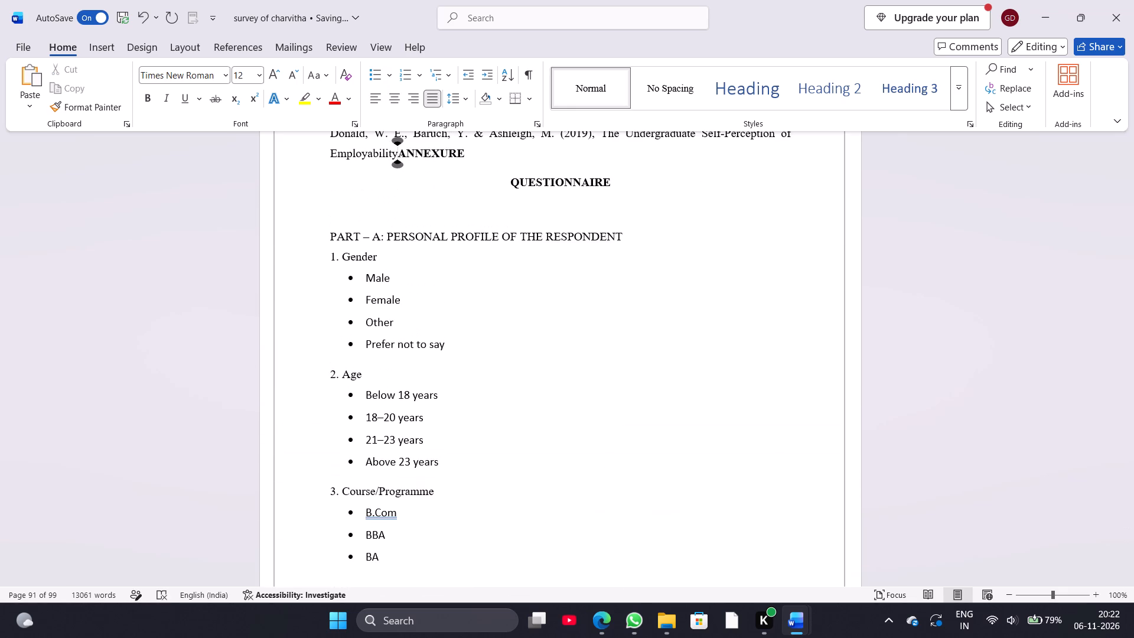
key(ctrl+c)
key(ctrl+z)
key(ctrl+z)
key(ctrl+z)
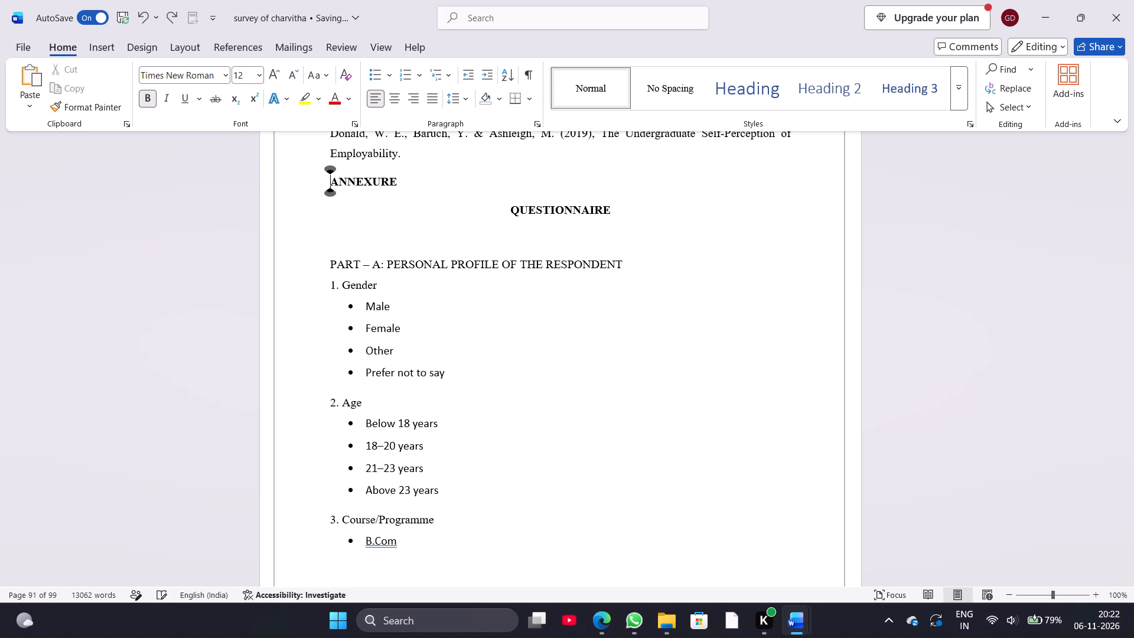
key(BackSpace)
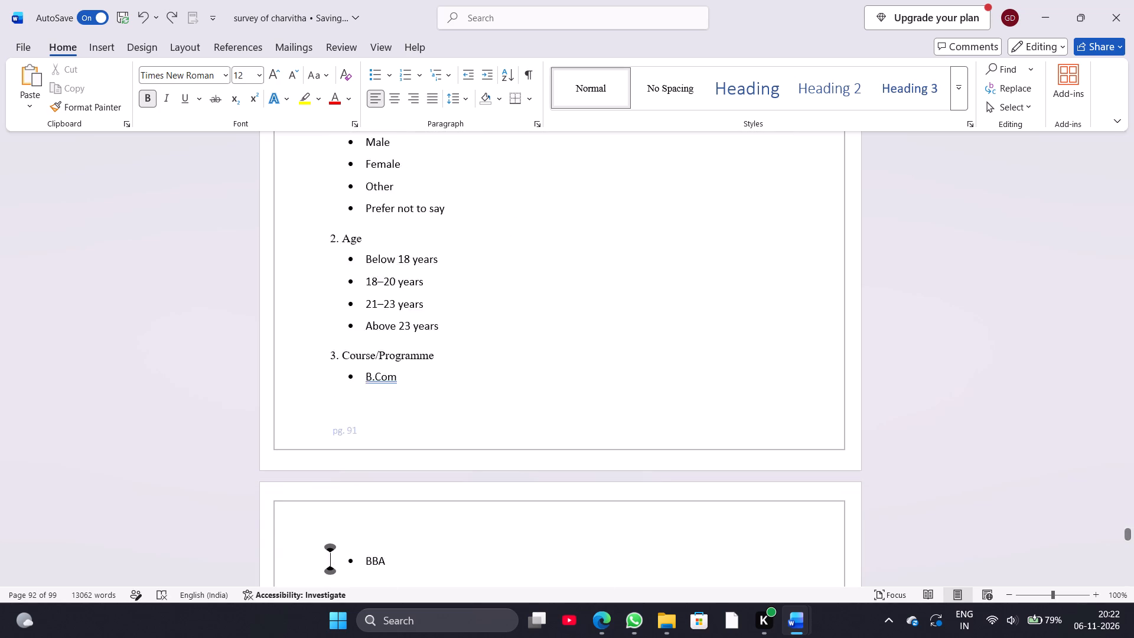
Center the ANNEXURE heading and insert two blank lines above it.
scroll(515, 304, up, 1)
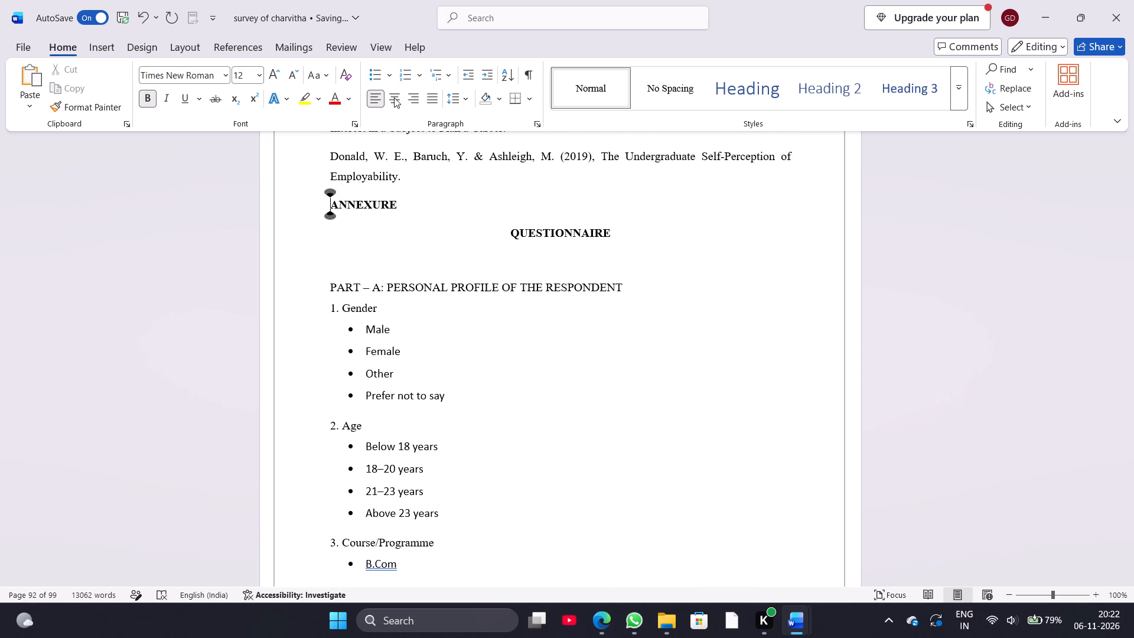
click(394, 97)
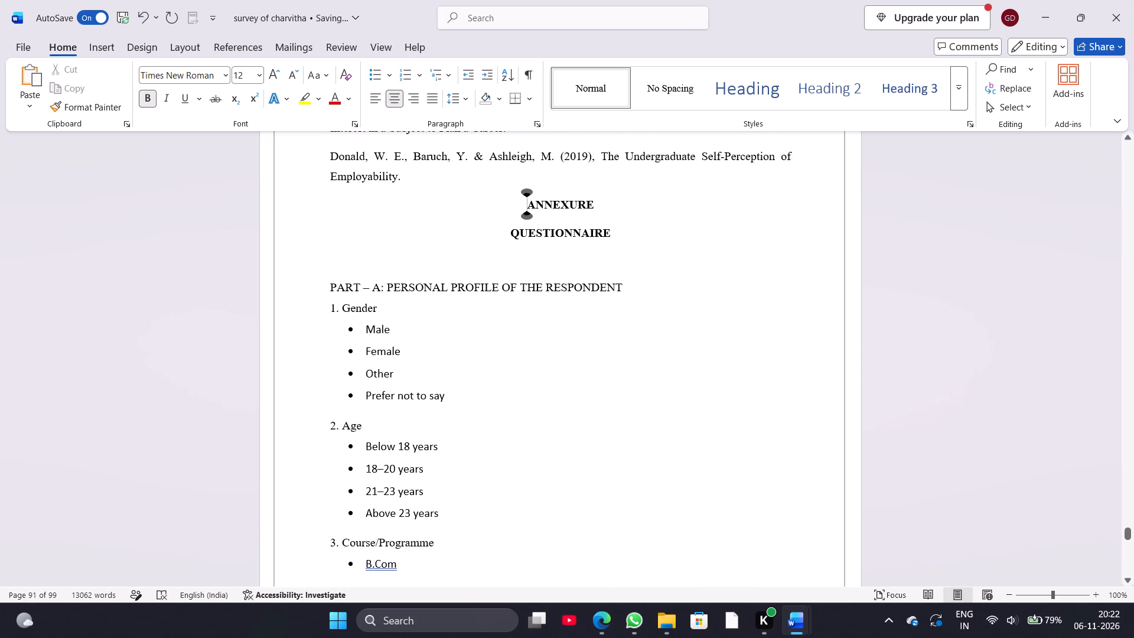
key(Return)
key(Return)
Look through the rest of the questionnaire as far as the Survey Project Report Log Book tables.
scroll(471, 268, down, 3)
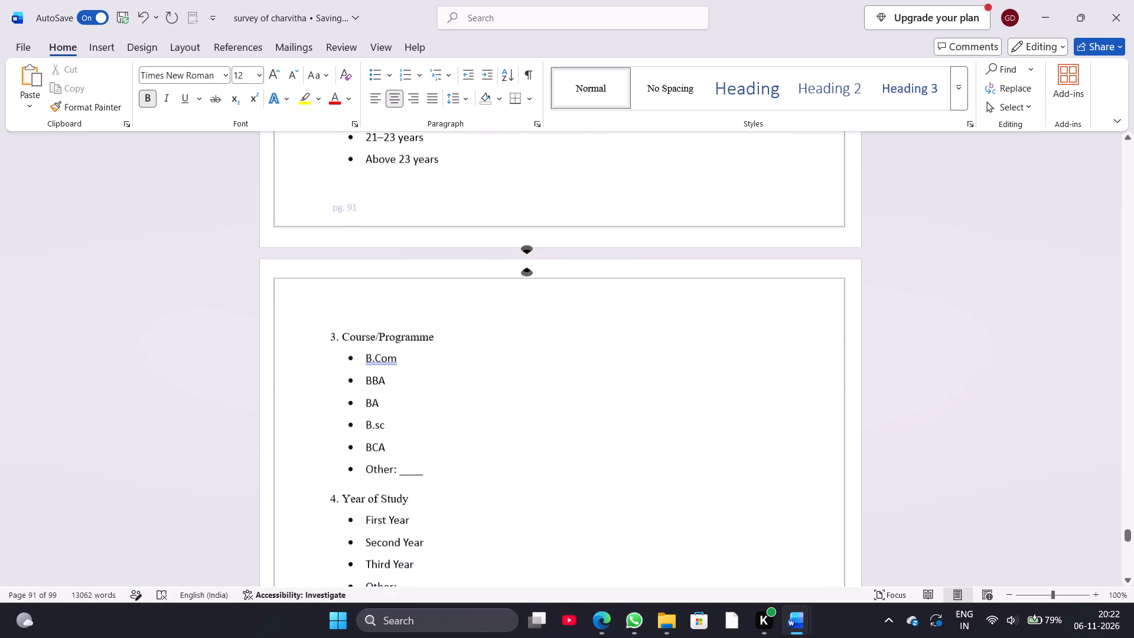
scroll(471, 268, down, 8)
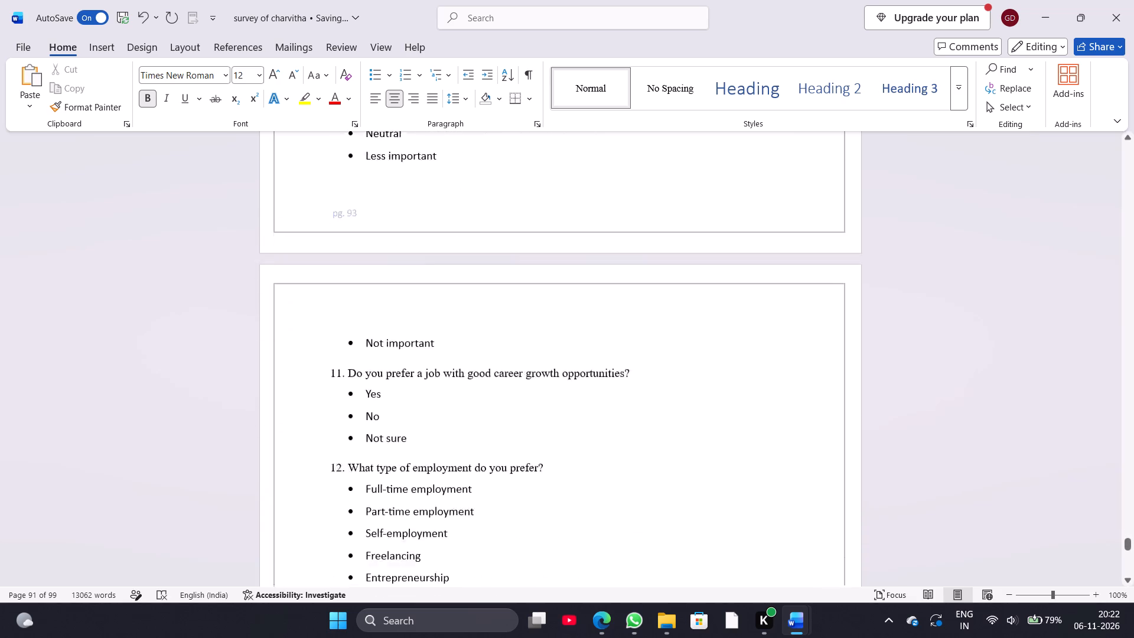
scroll(471, 268, down, 14)
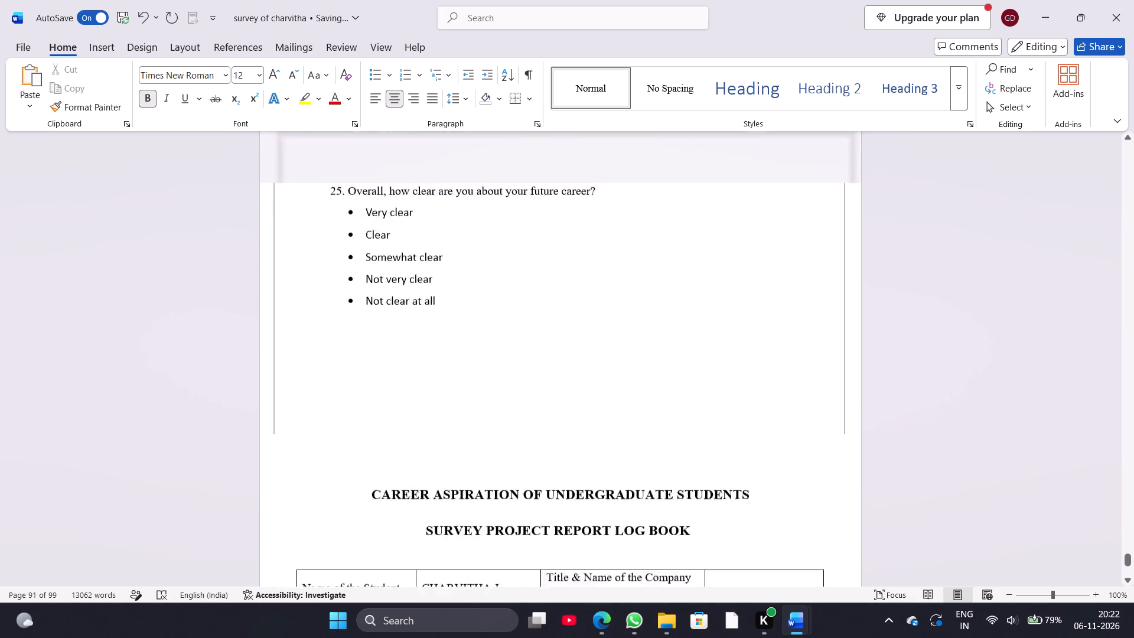
scroll(471, 268, down, 2)
scroll(471, 268, up, 5)
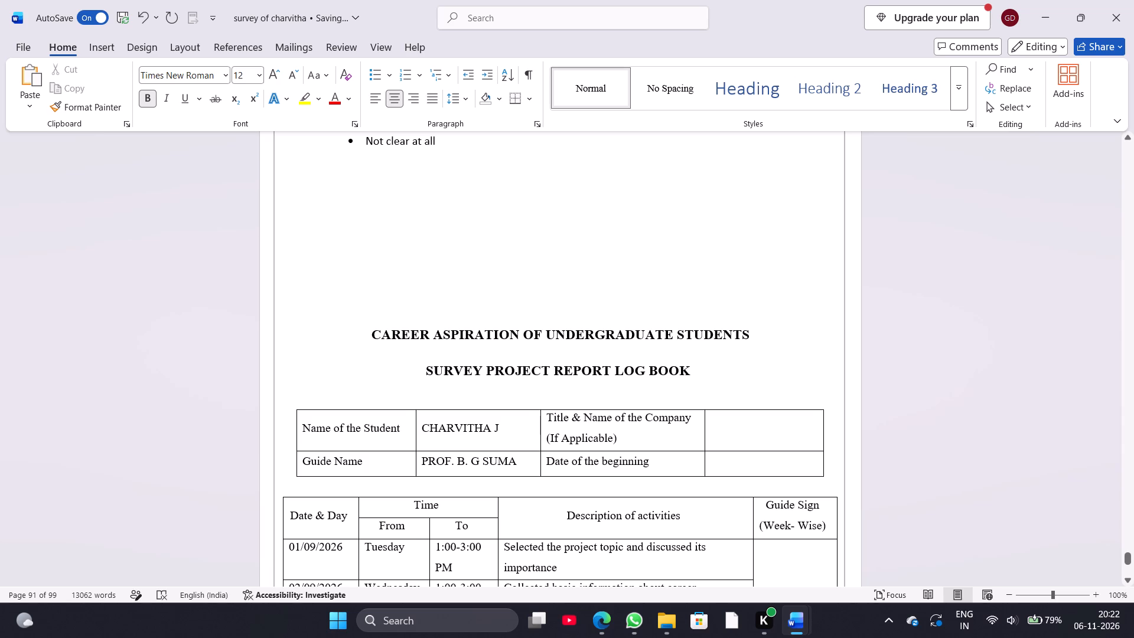
Undo the blank lines added above the ANNEXURE heading together with its centering, and center the heading again.
key(Return)
key(Return)
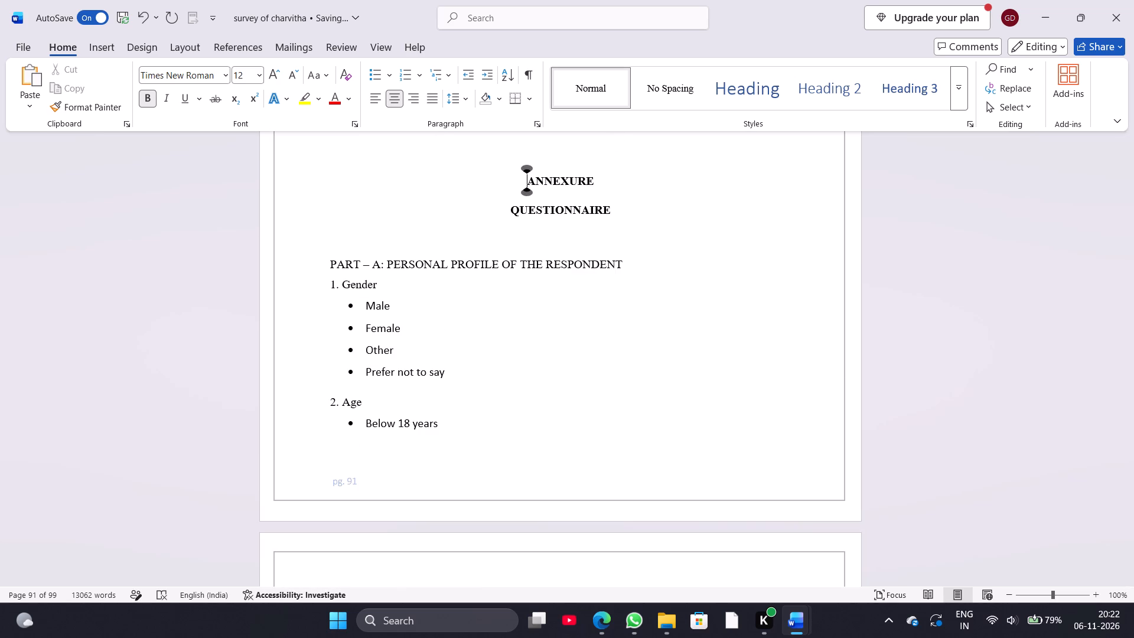
key(ctrl+z)
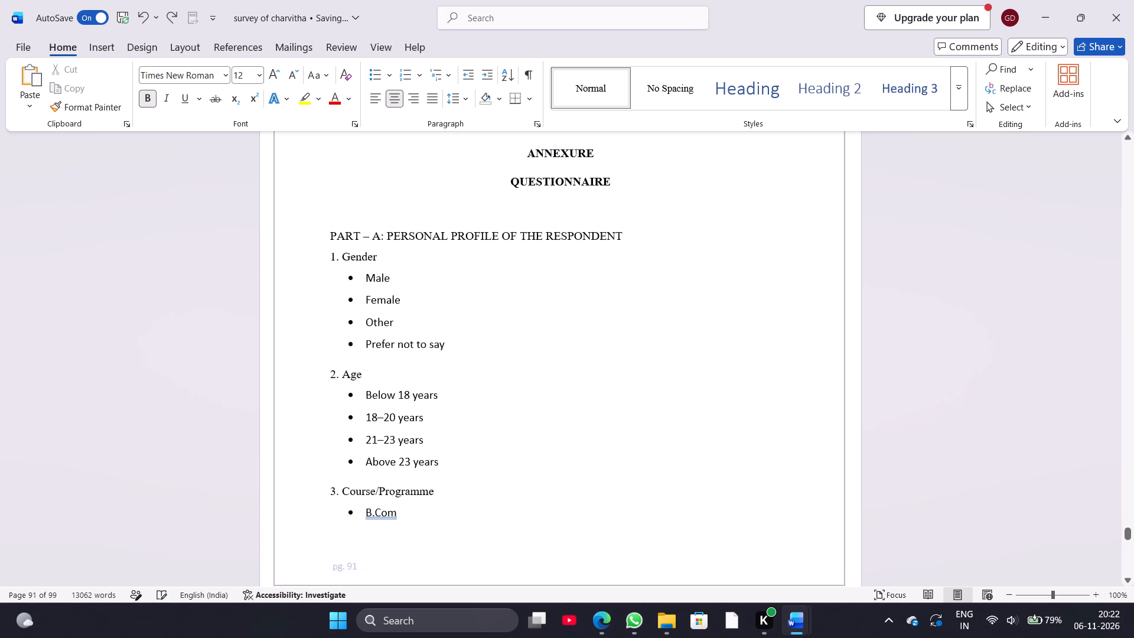
key(ctrl+z)
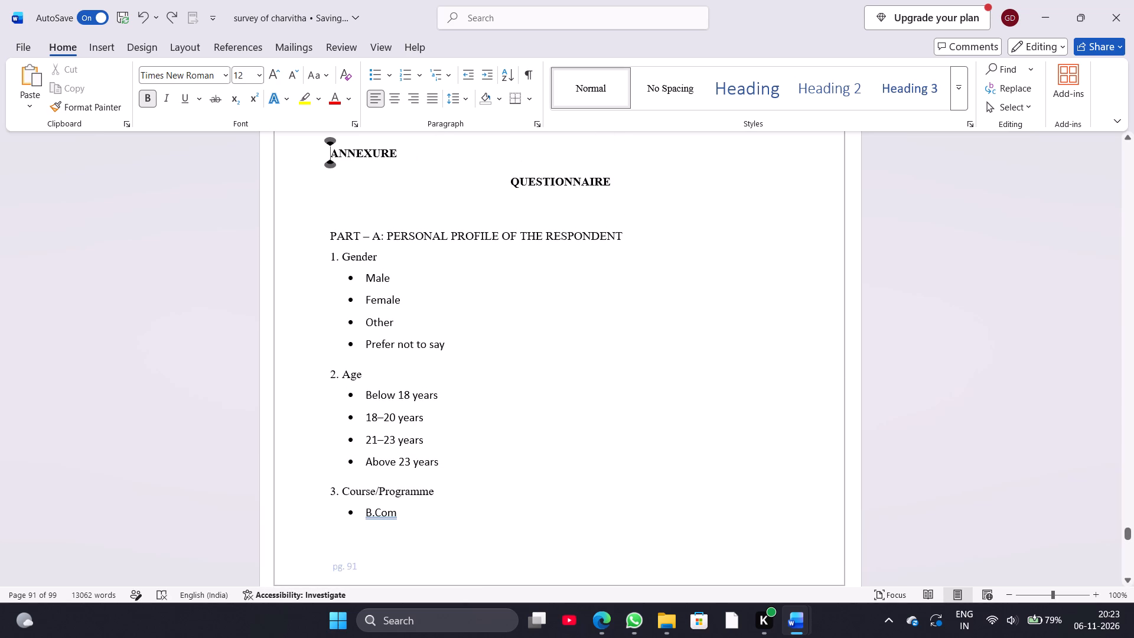
click(390, 106)
Insert six blank lines above the CAREER ASPIRATION OF UNDERGRADUATE STUDENTS title of the log book to push it down the page.
scroll(390, 106, down, 16)
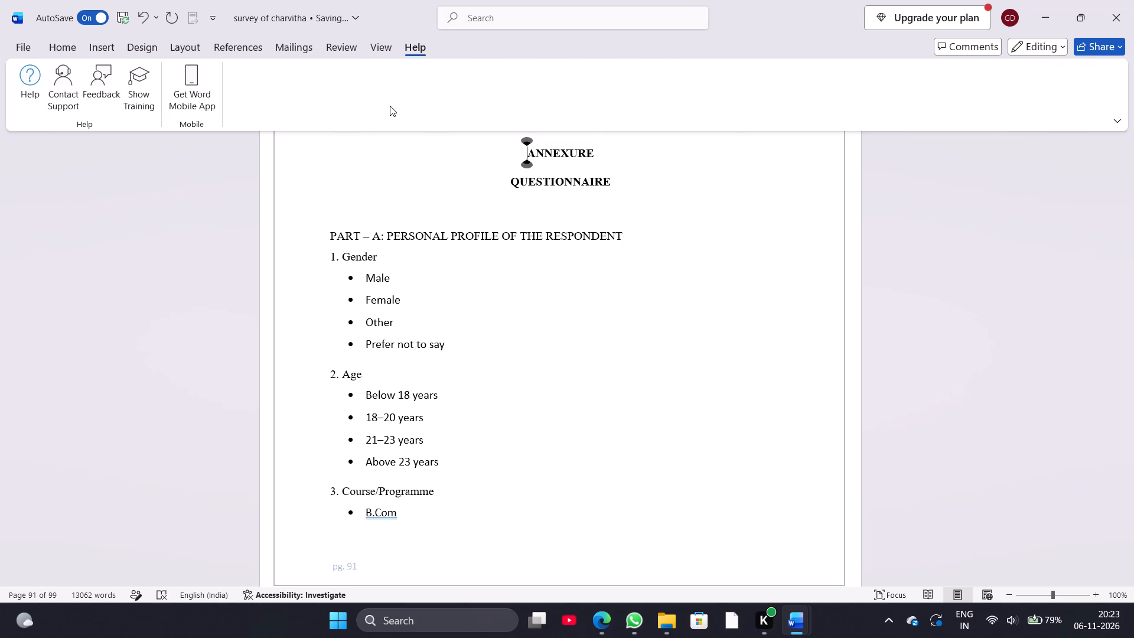
scroll(390, 106, down, 2)
scroll(705, 167, down, 4)
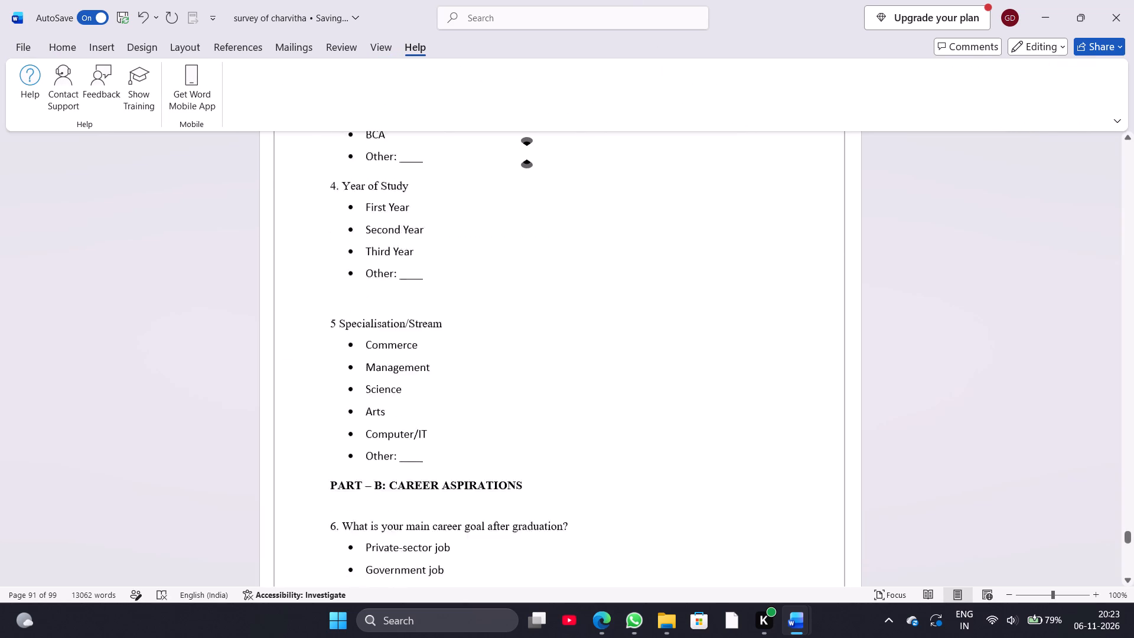
scroll(705, 167, down, 9)
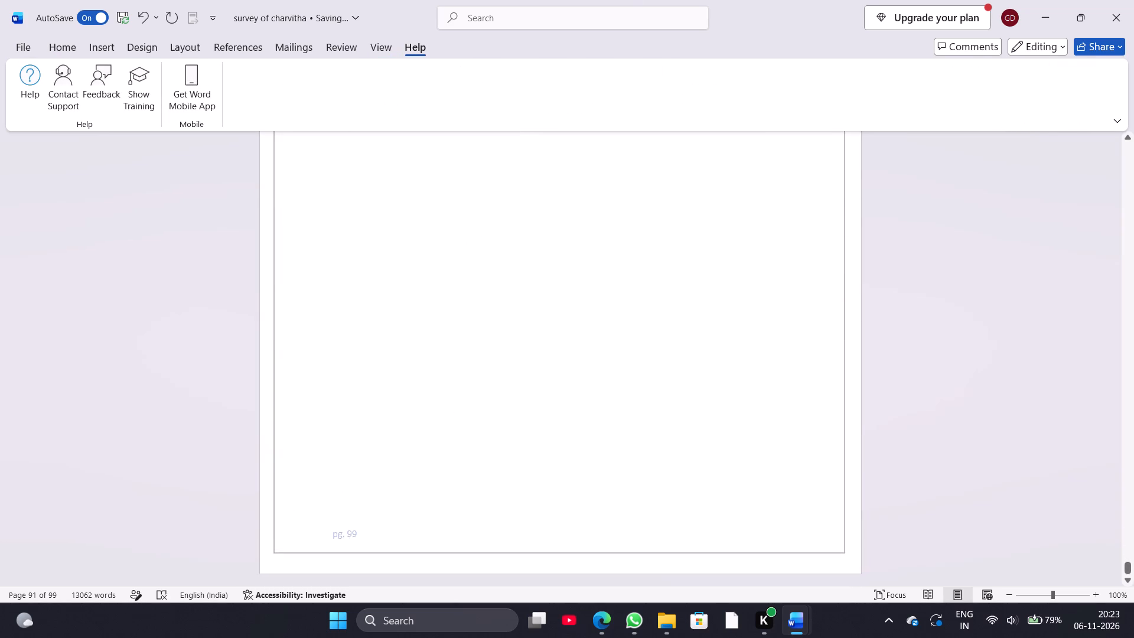
scroll(705, 167, up, 9)
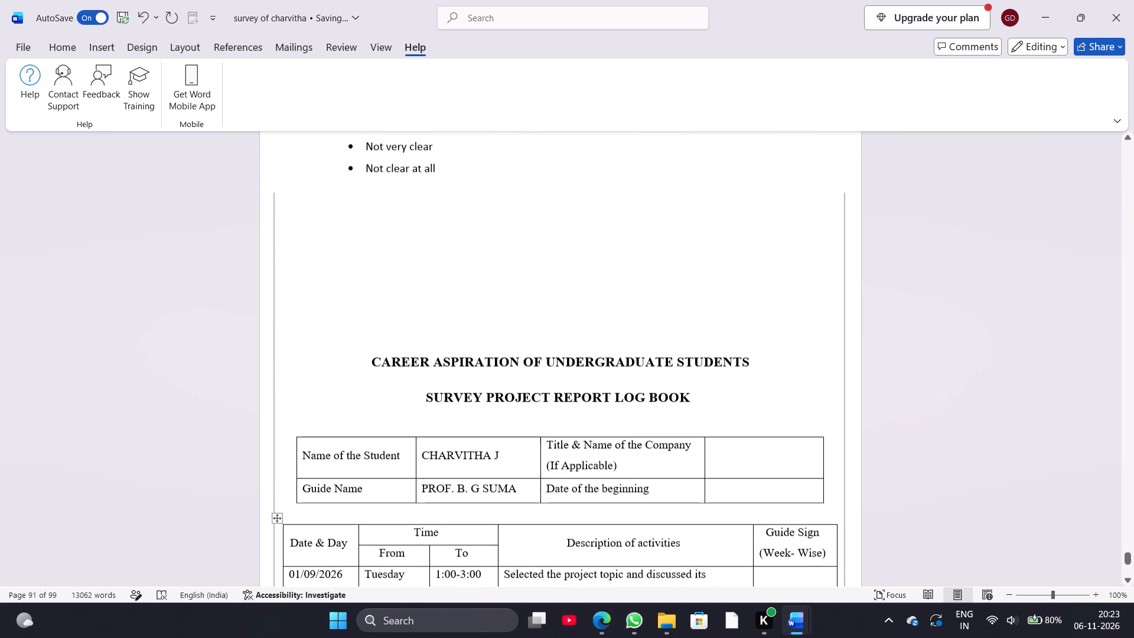
click(369, 364)
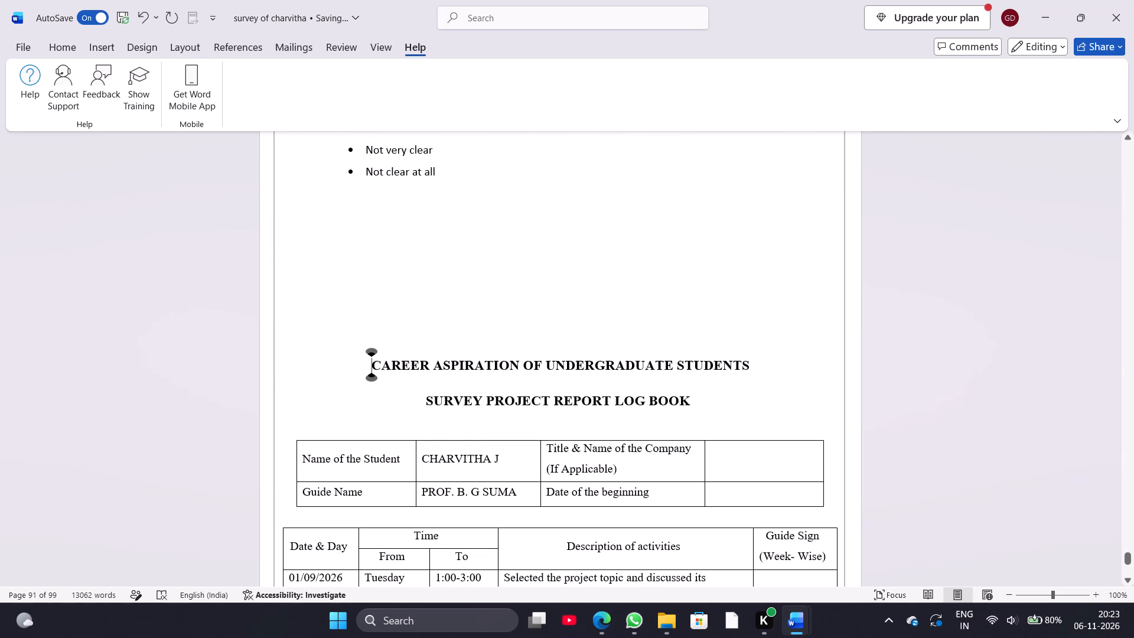
key(Return)
key(Return)
key(Return)
key(Return)
key(Return)
key(Return)
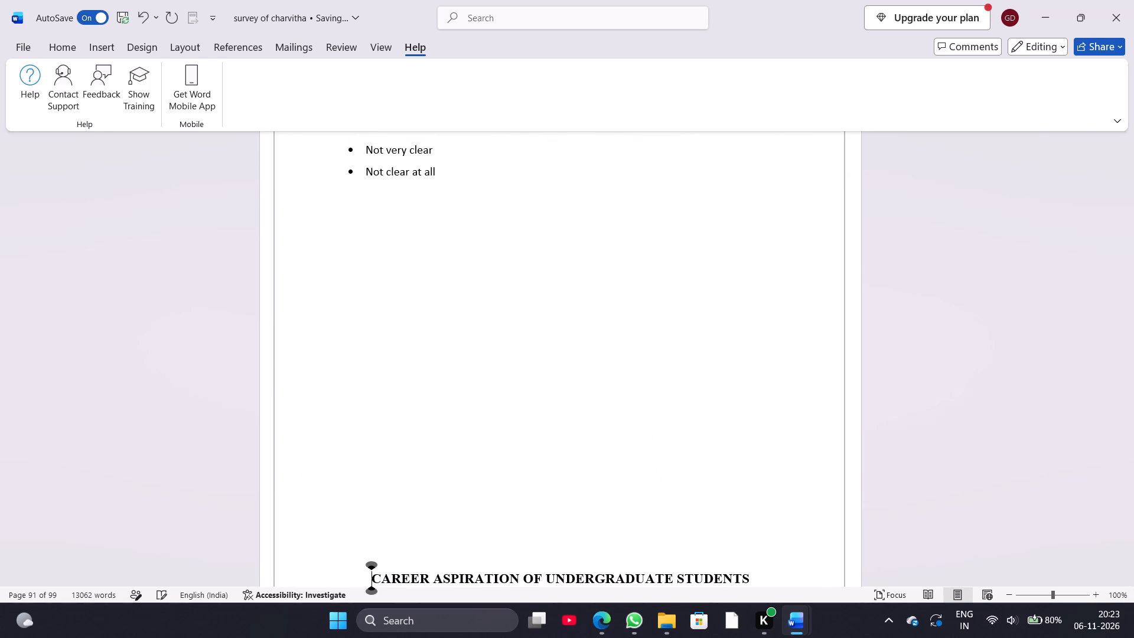
Insert five more blank lines above the CAREER ASPIRATION OF UNDERGRADUATE STUDENTS title so it starts the next page with the log book heading.
key(Return)
scroll(369, 364, down, 2)
key(Return)
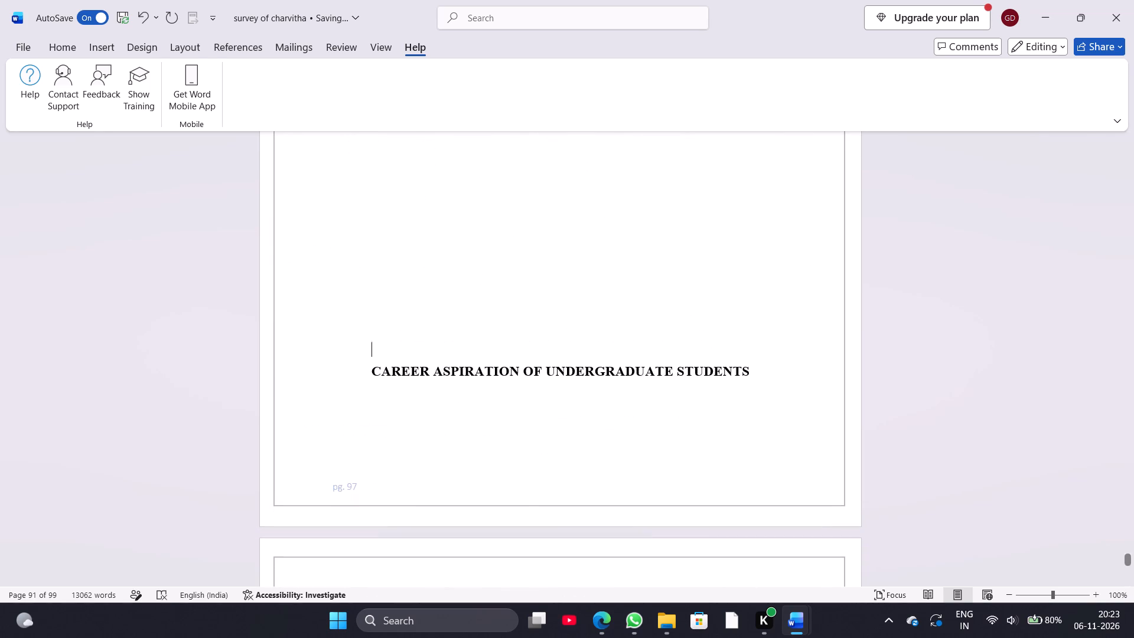
key(Return)
key(Return)
key(Return)
scroll(369, 364, down, 3)
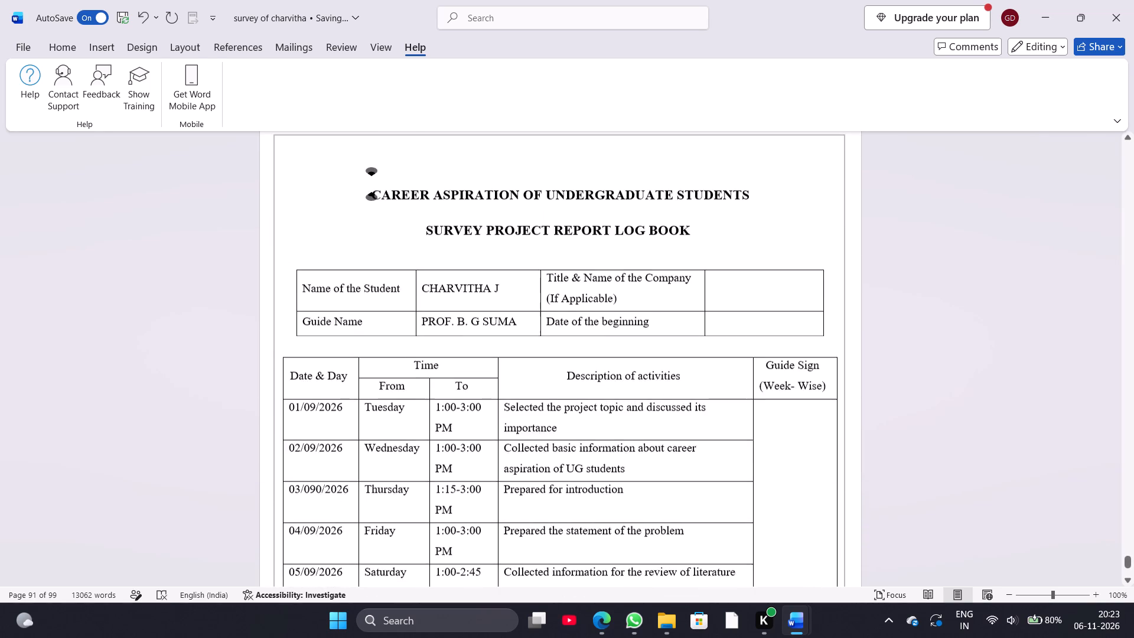
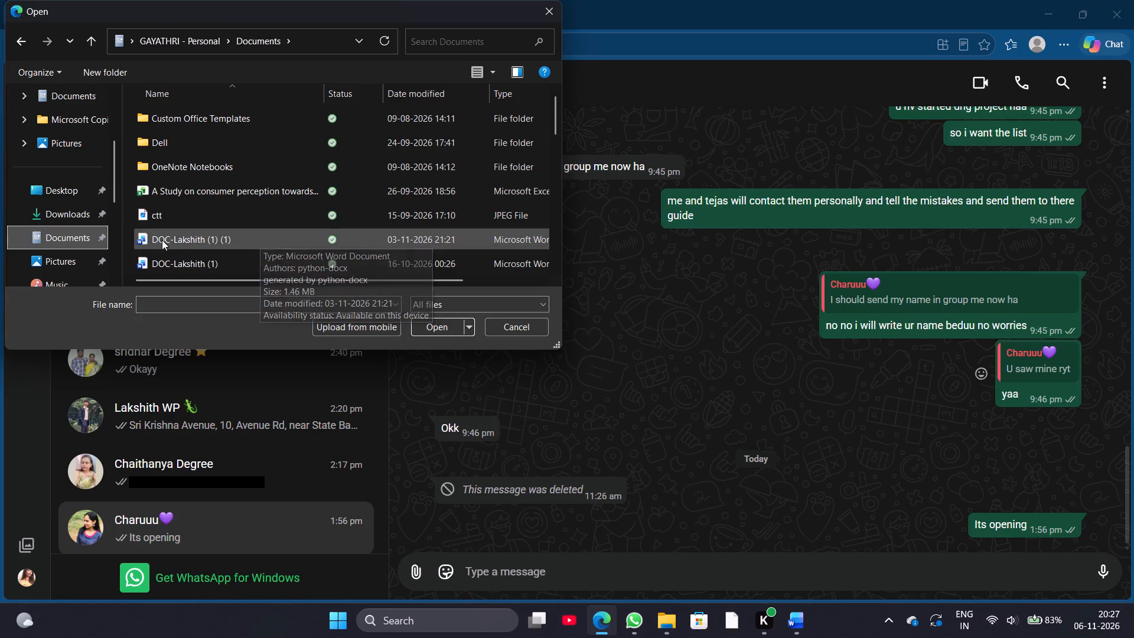
Look through the files in the Documents folder for the document to attach to the open WhatsApp chat.
scroll(210, 243, down, 1)
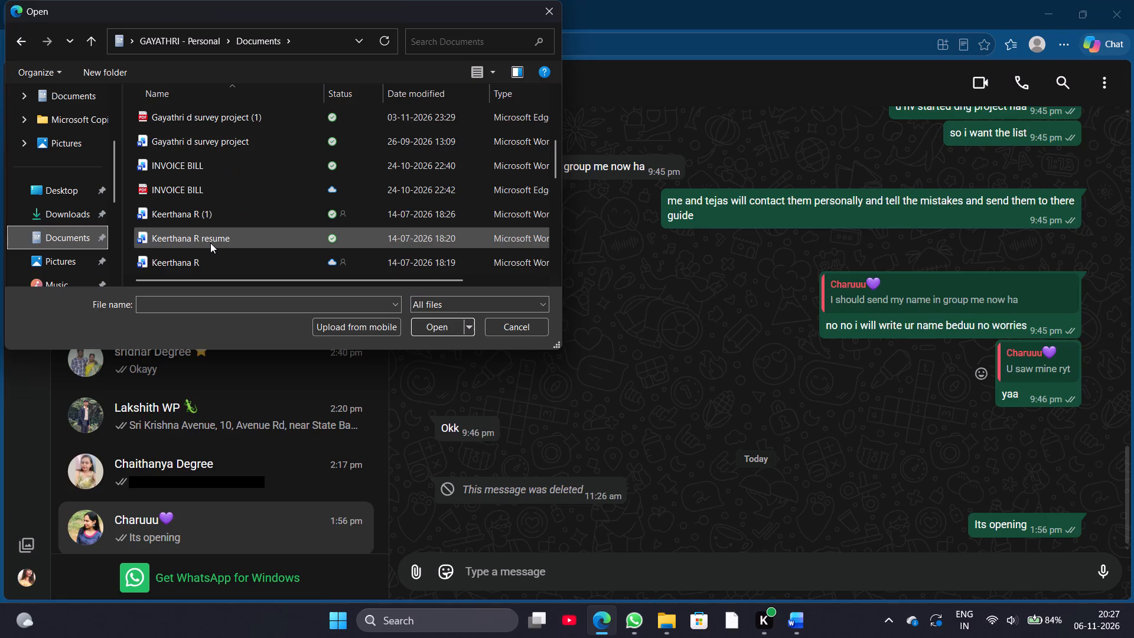
In the WhatsApp chat's file attachment dialog, look through the Documents folder for the survey report and switch to the Downloads folder.
scroll(210, 243, down, 3)
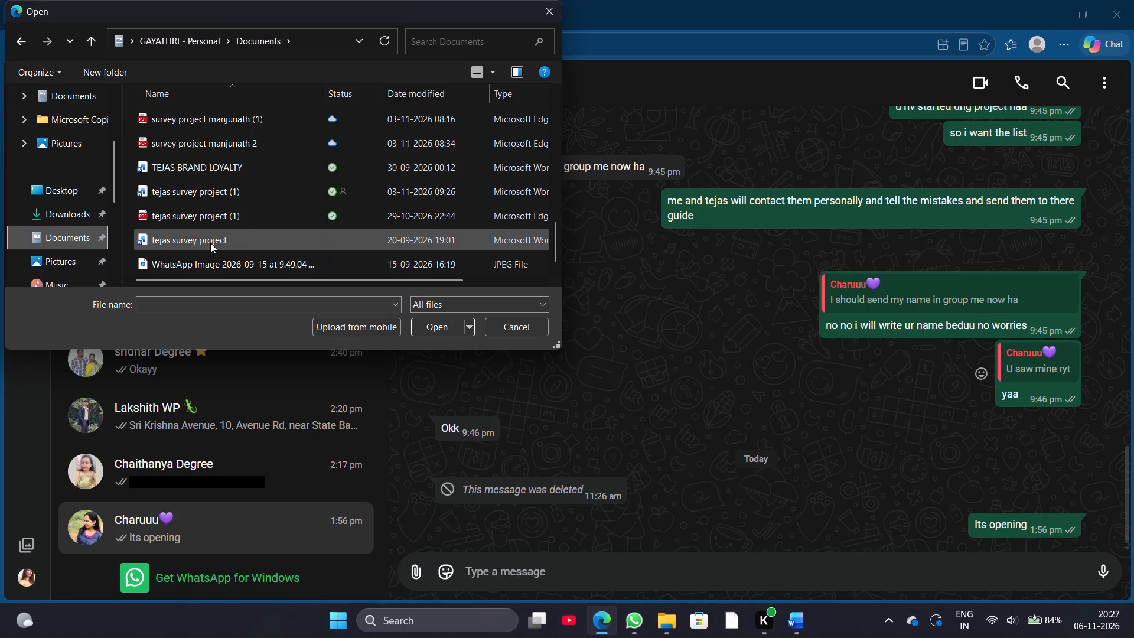
click(50, 216)
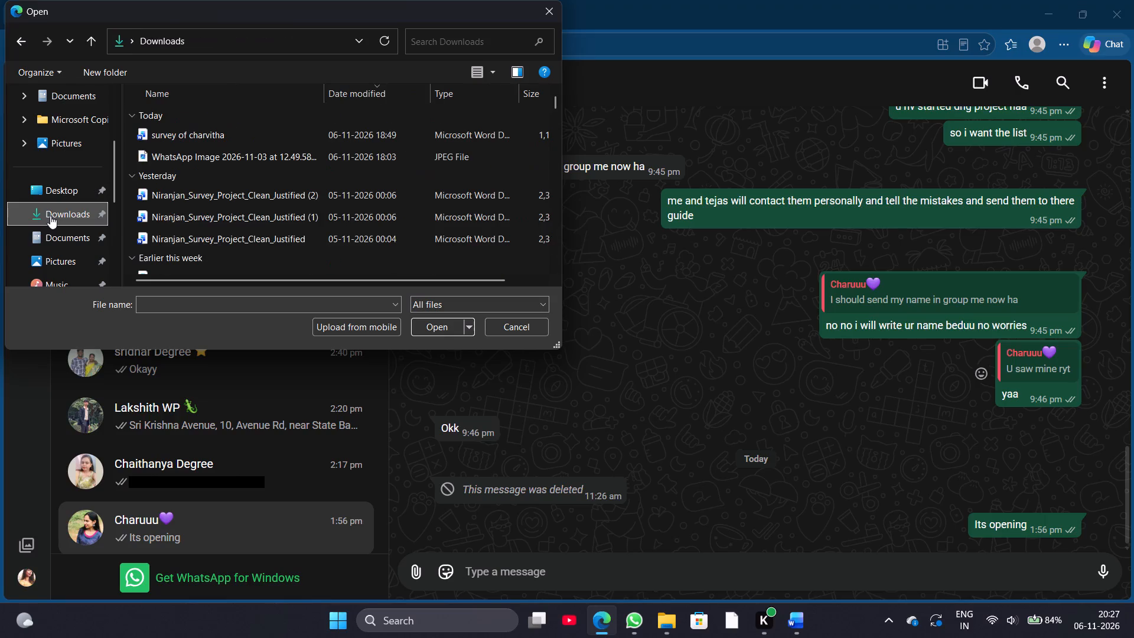
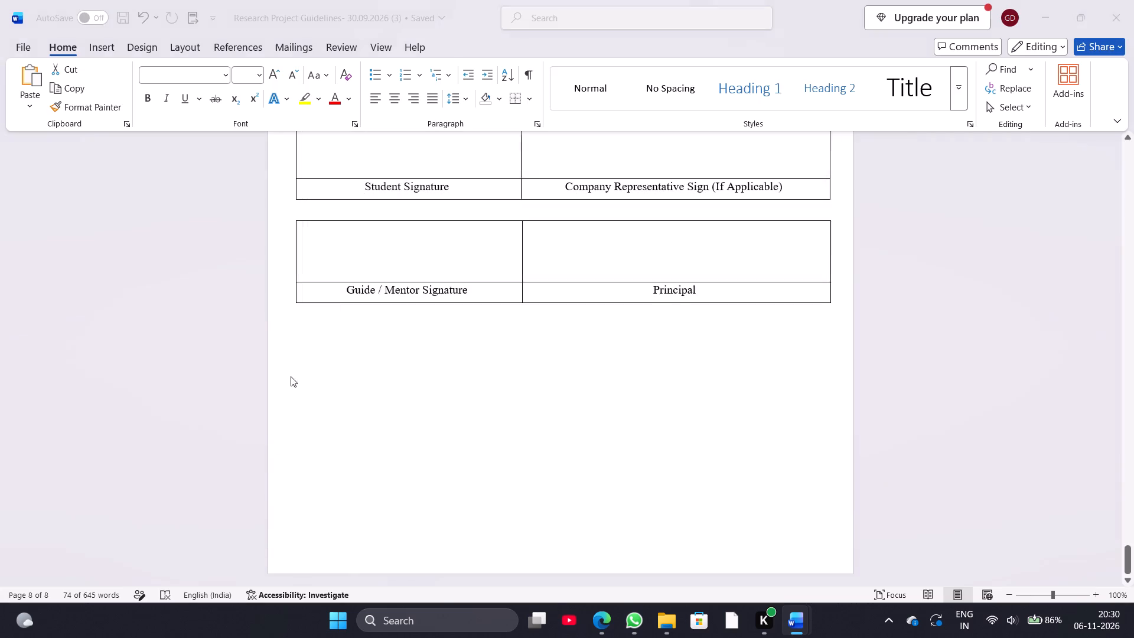
Switch to the survey report document in Word and start exporting it as a PDF/XPS document.
click(203, 307)
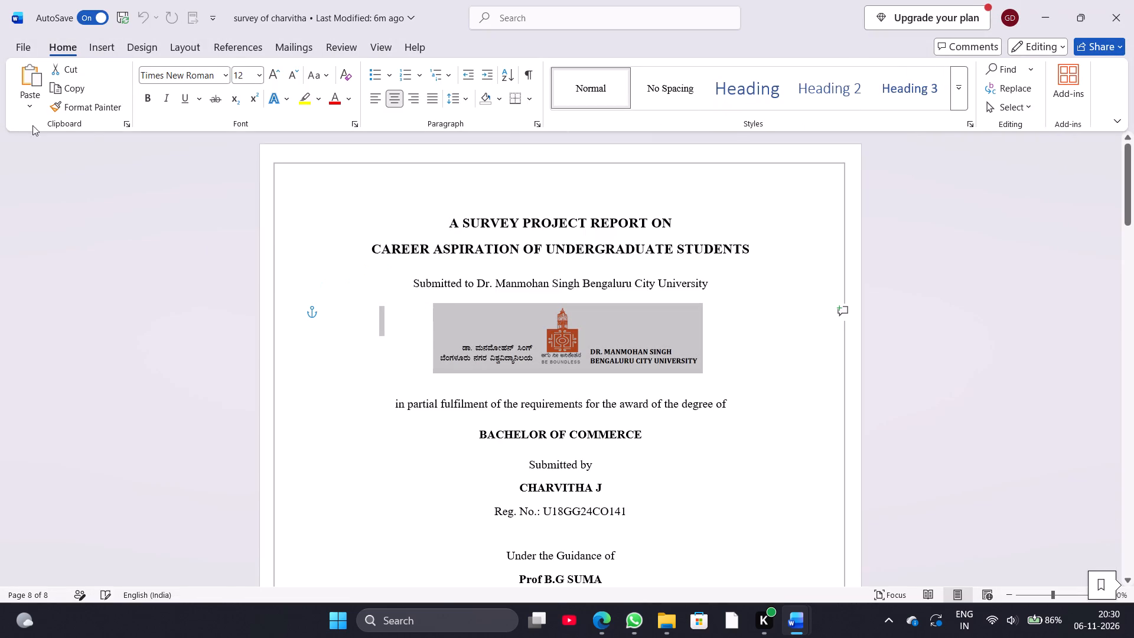
click(21, 51)
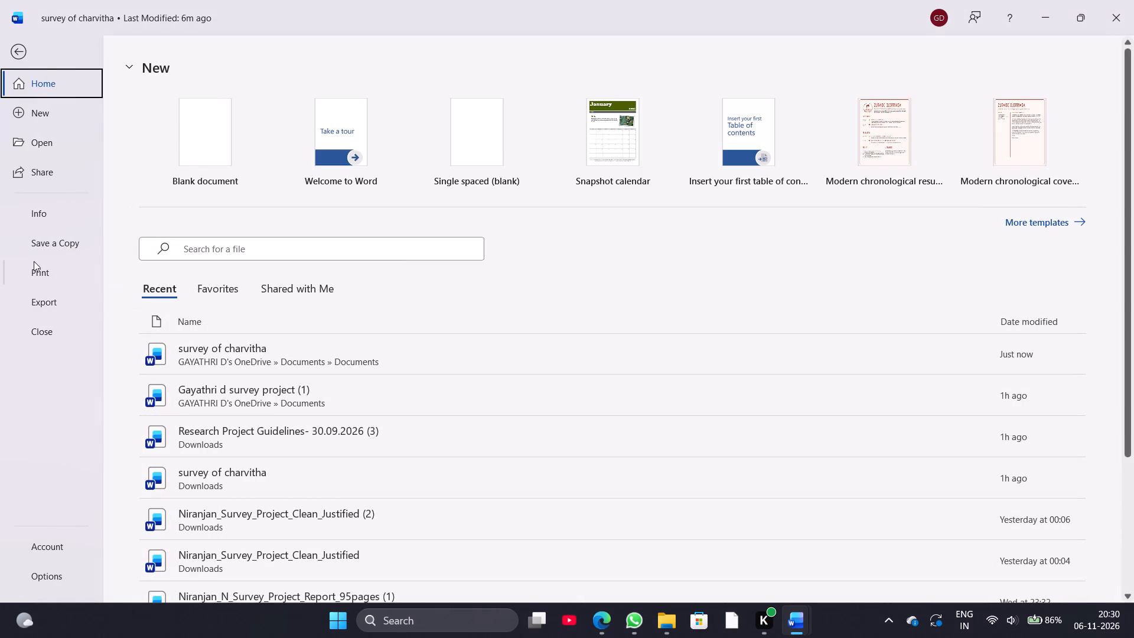
click(57, 306)
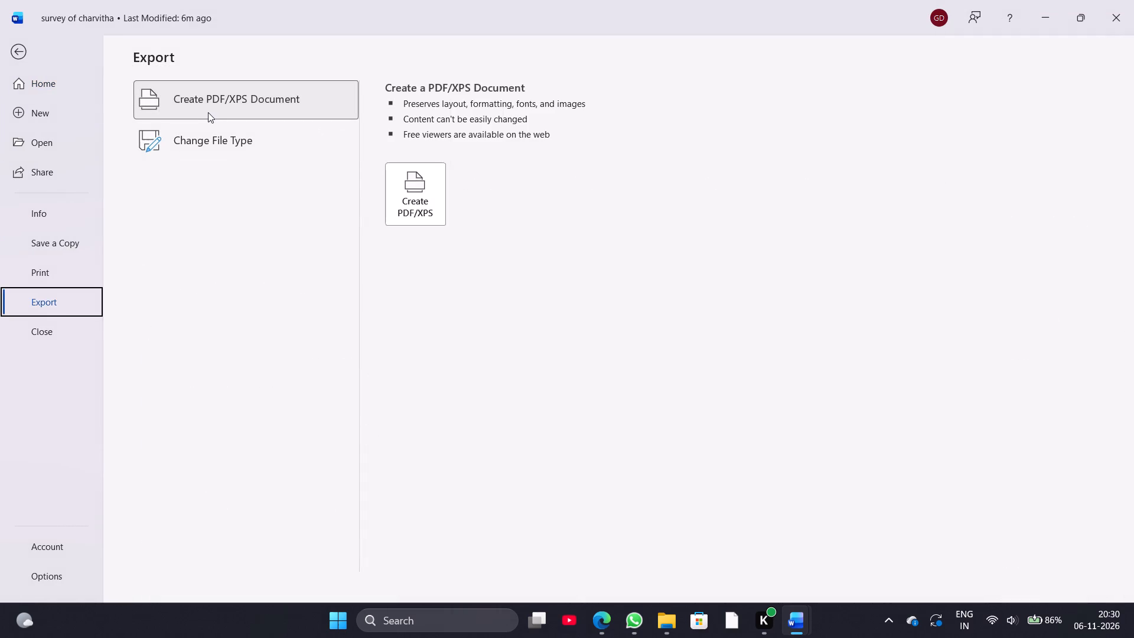
click(217, 111)
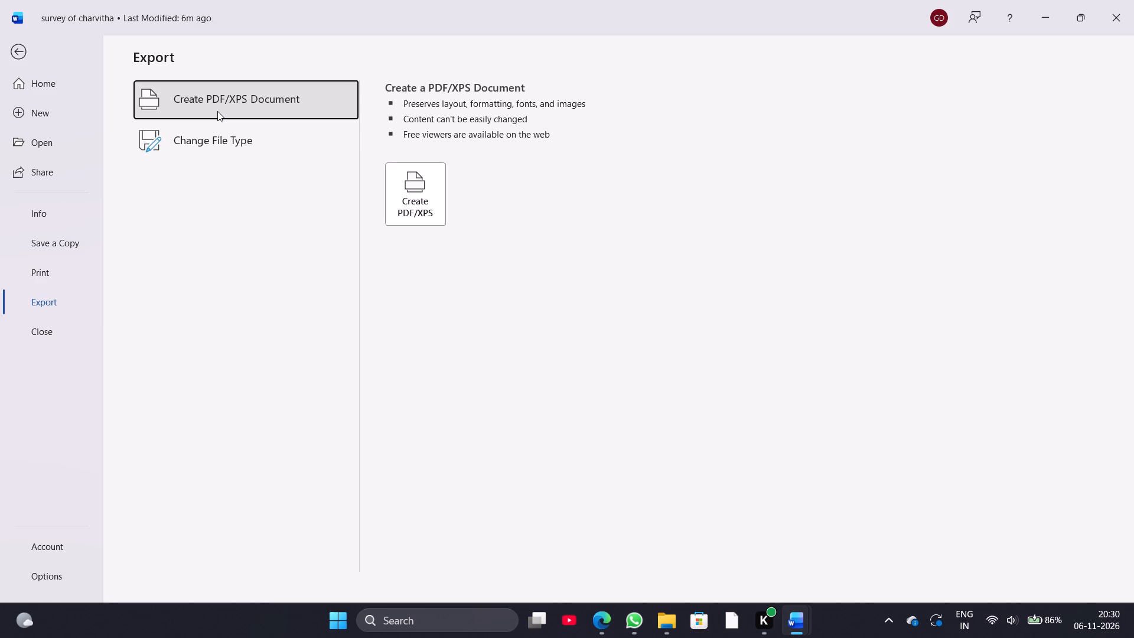
click(219, 96)
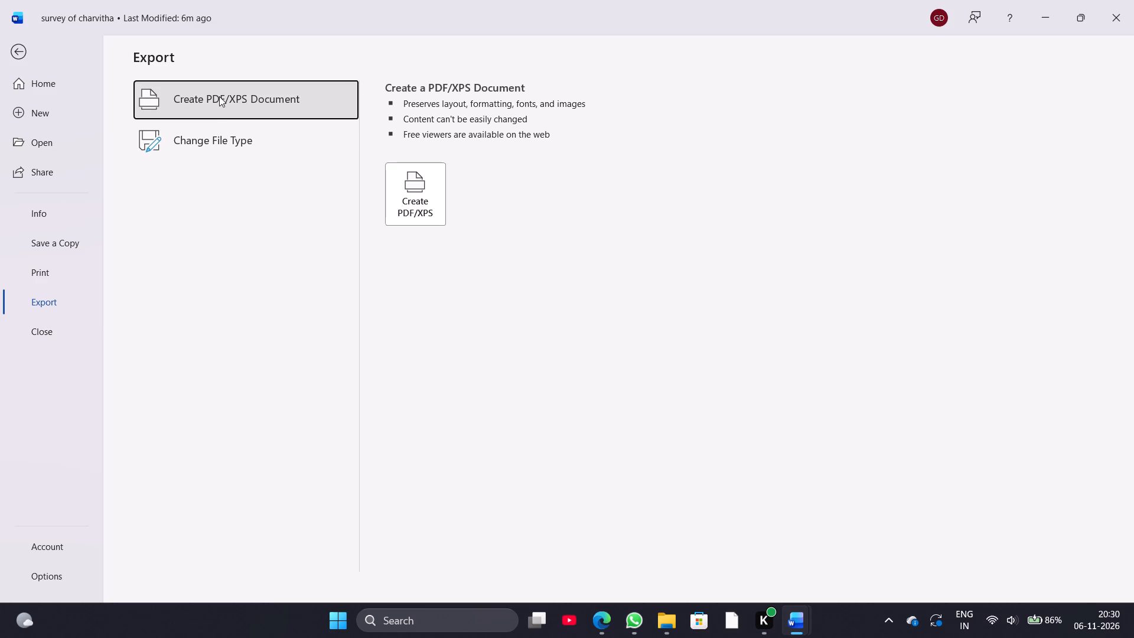
double_click(219, 96)
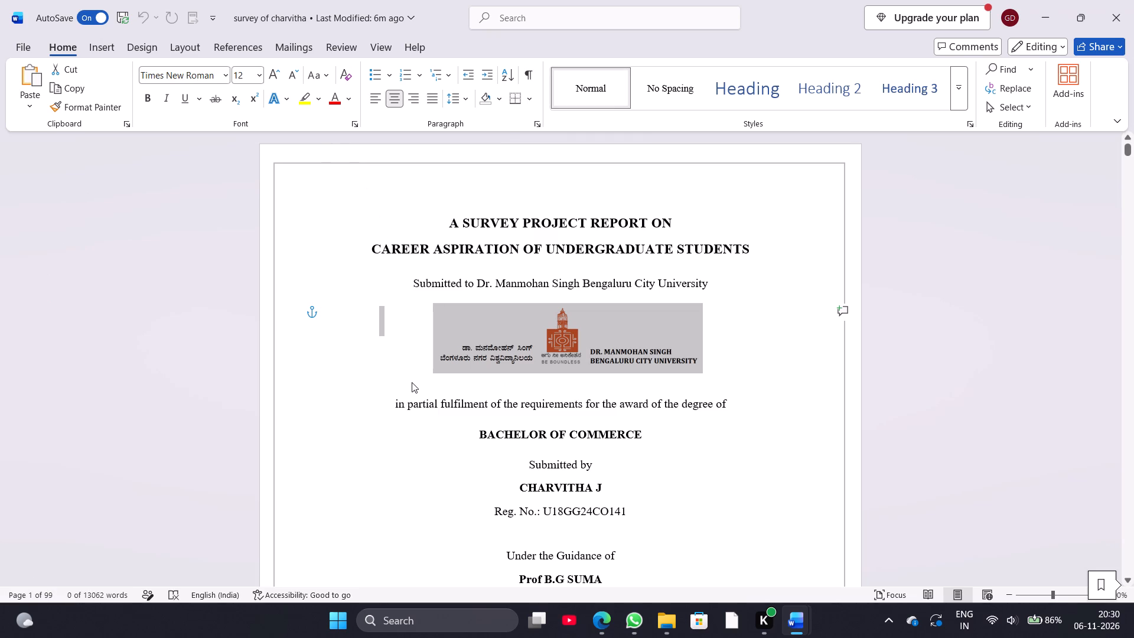
scroll(410, 384, down, 2)
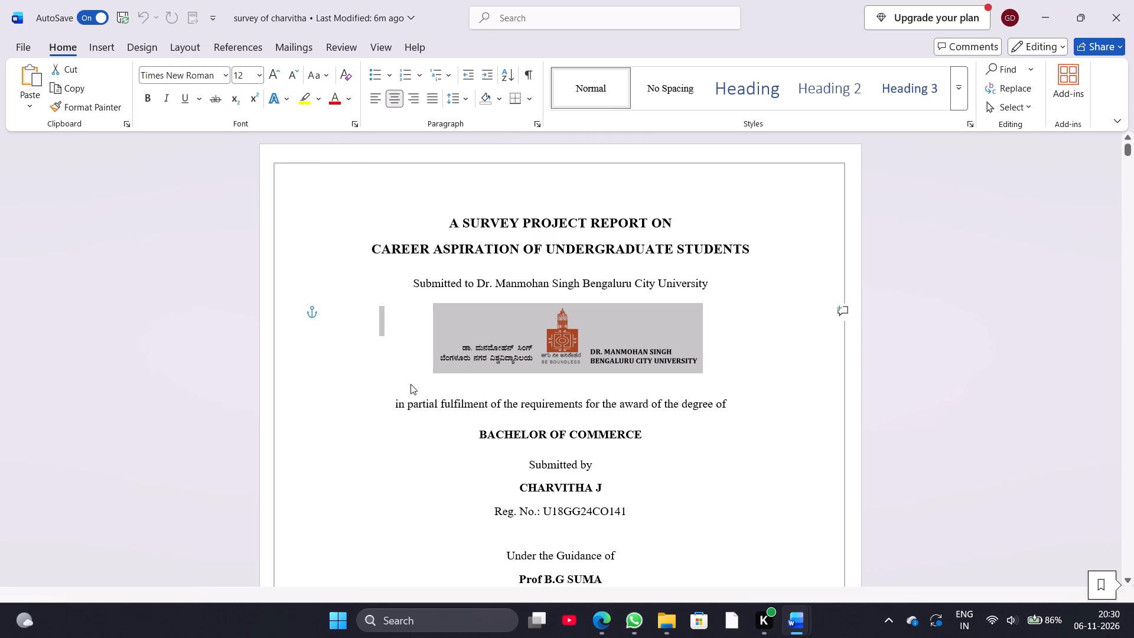
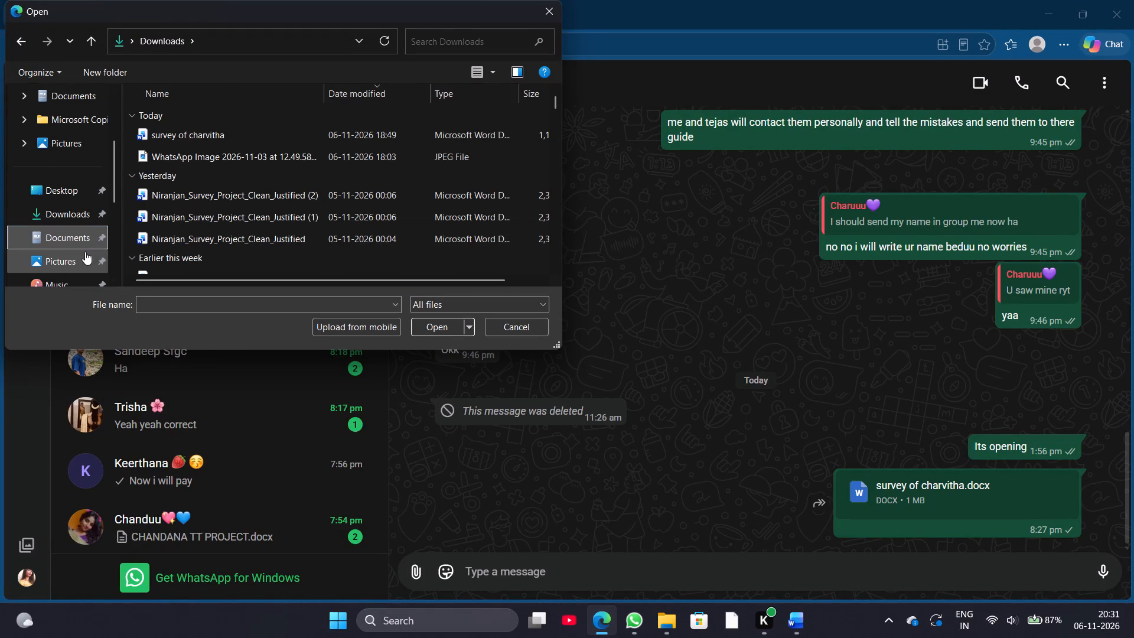
Delete the survey project manjunath 2 PDF from the Documents folder in the chat's file attachment dialog.
scroll(233, 213, down, 1)
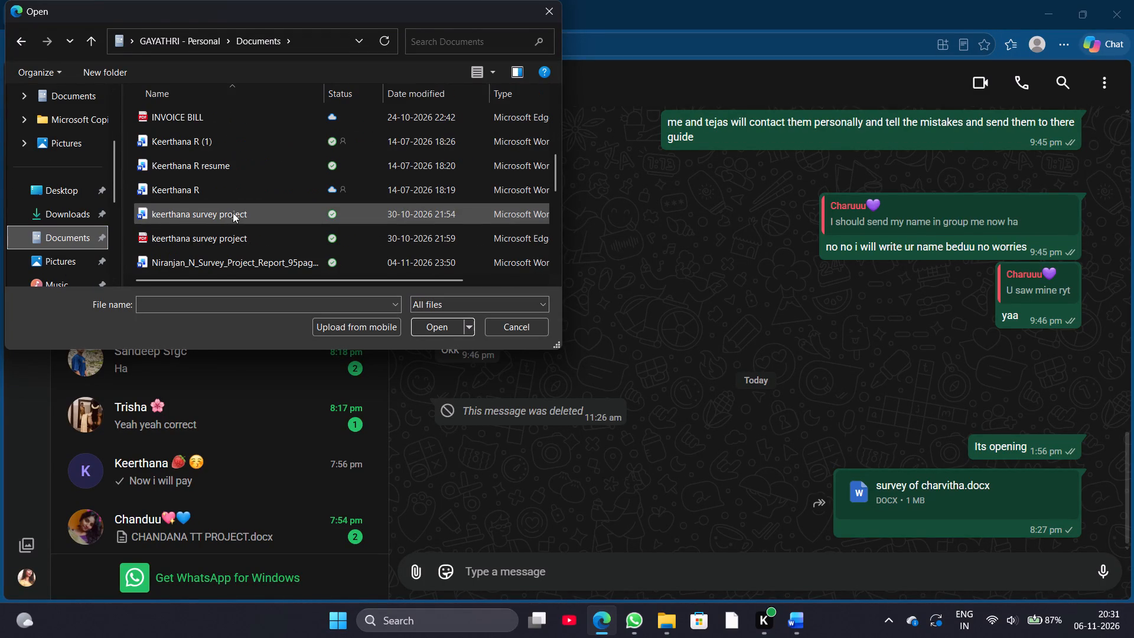
scroll(233, 213, down, 1)
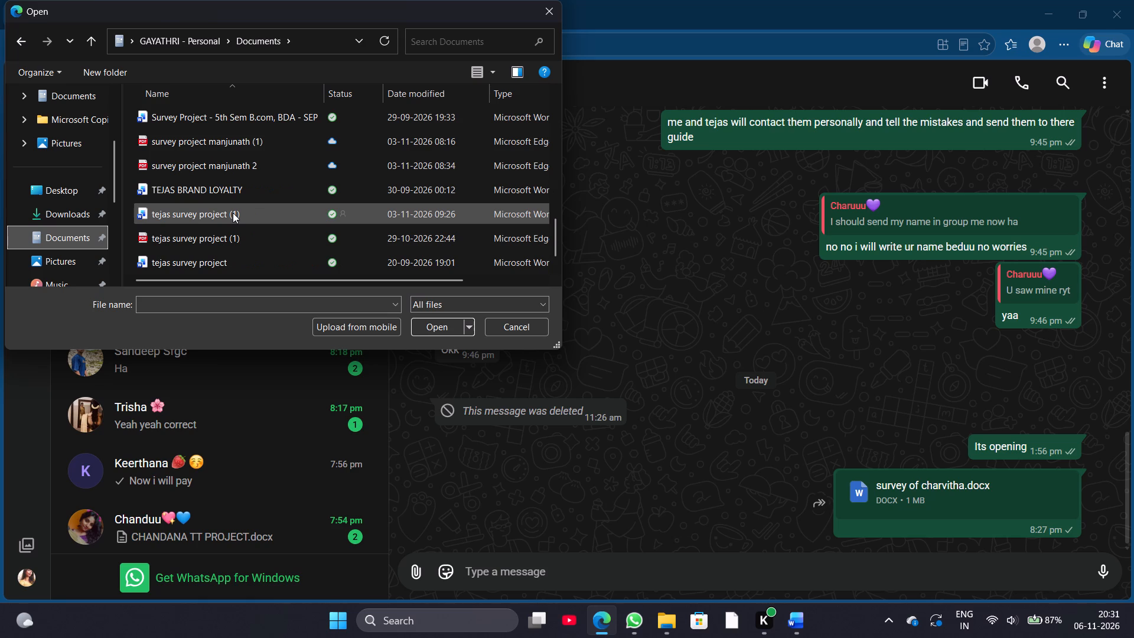
scroll(233, 213, down, 1)
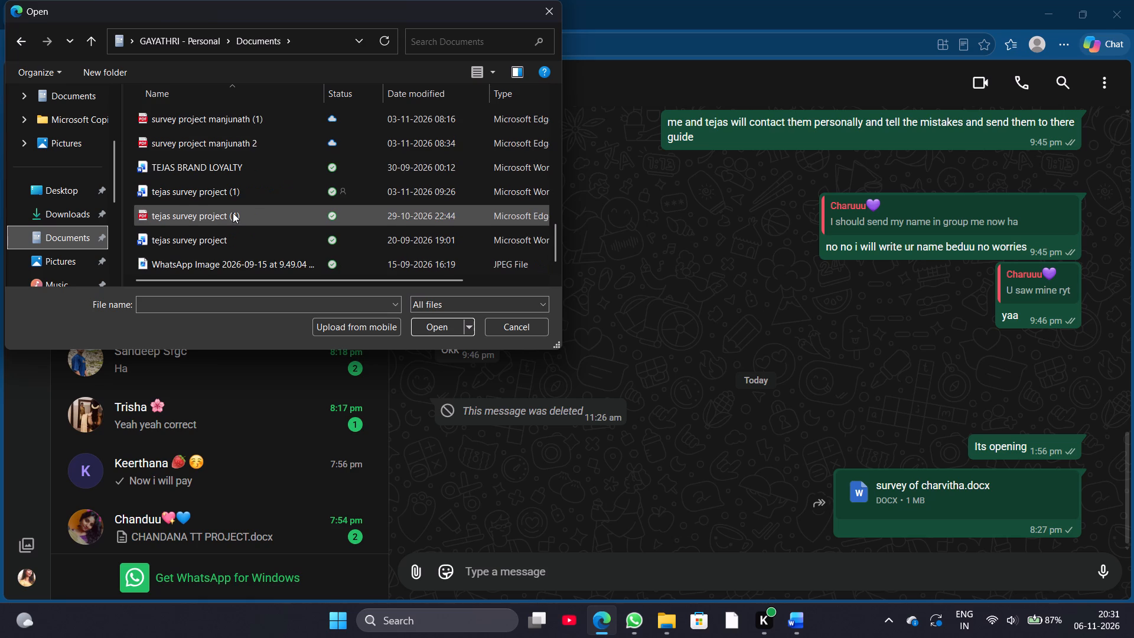
right_click(230, 141)
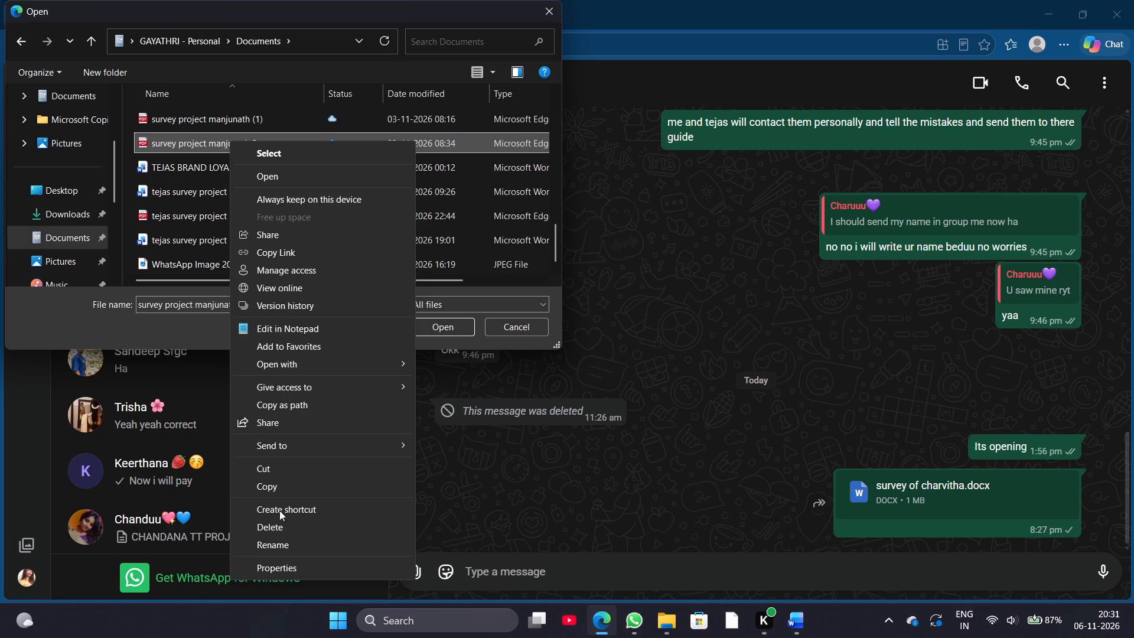
click(275, 531)
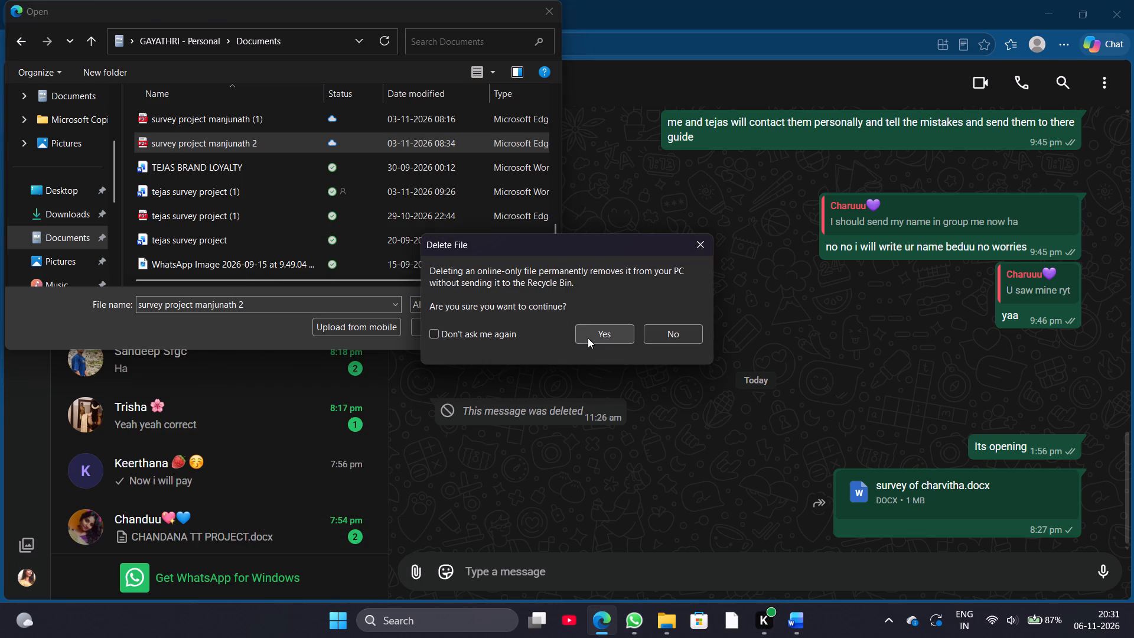
click(588, 338)
Delete the survey project manjunath (1) PDF from the Documents folder.
scroll(216, 224, down, 1)
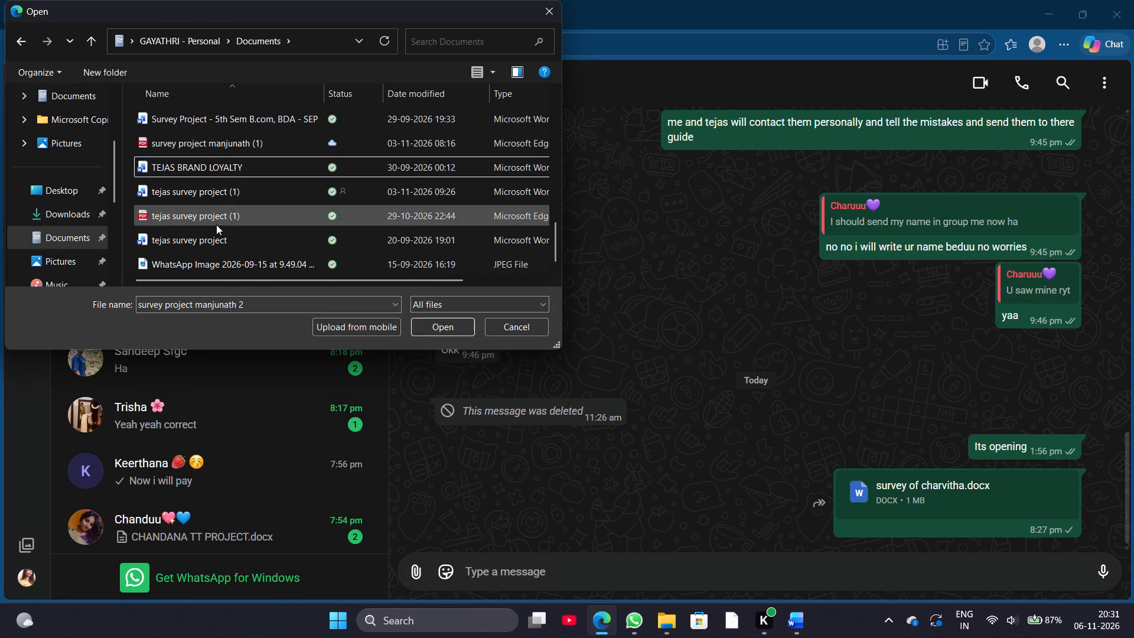
scroll(216, 224, down, 1)
right_click(203, 145)
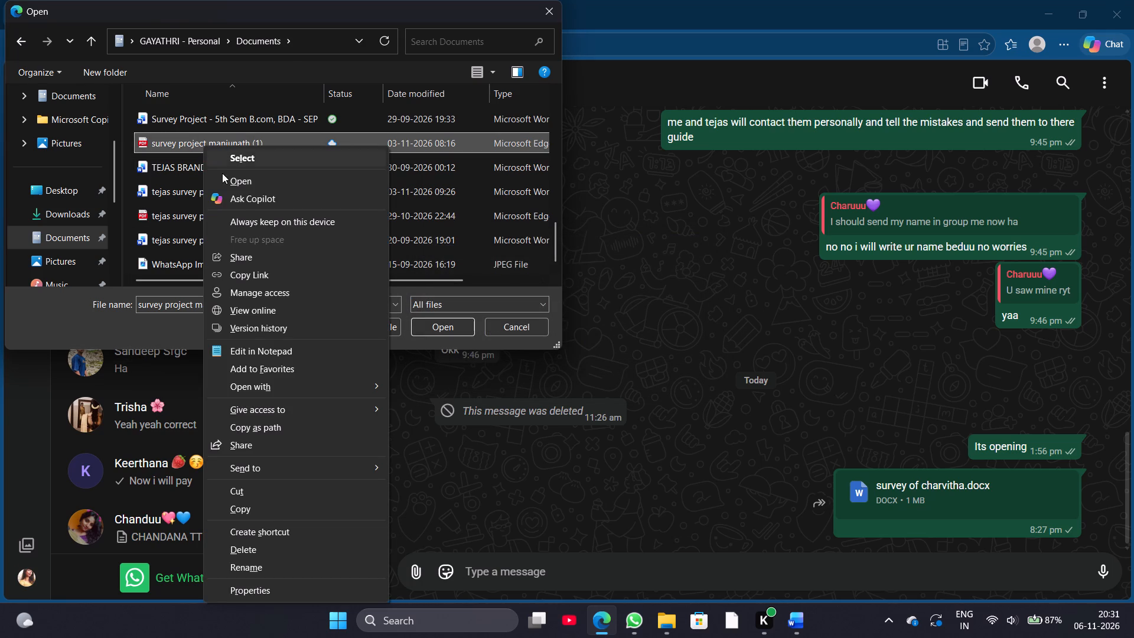
click(265, 549)
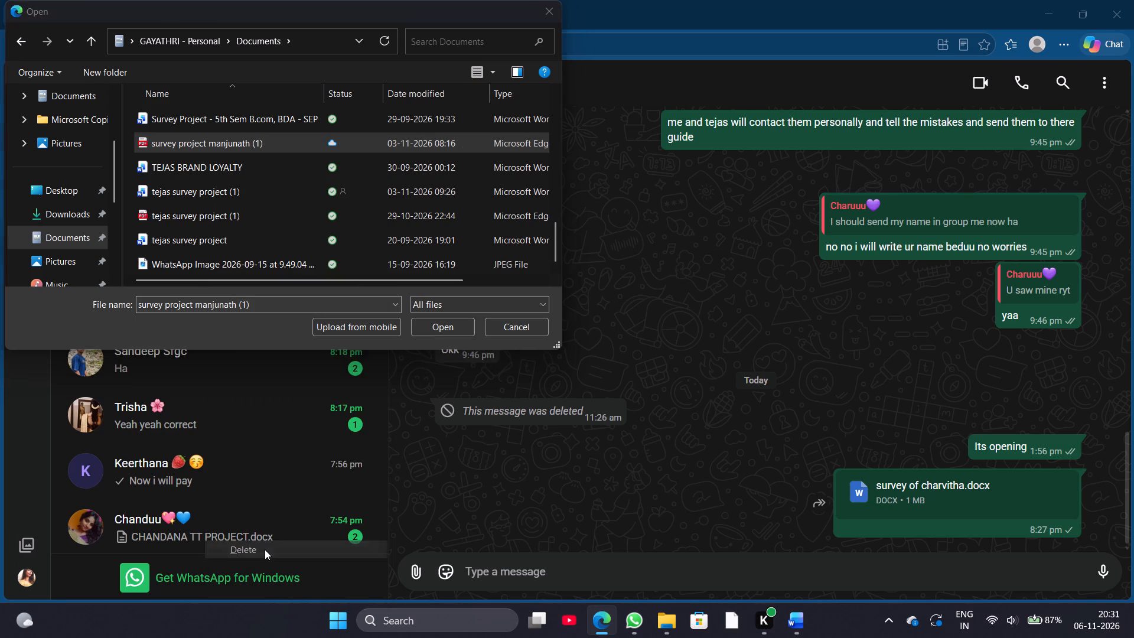
click(587, 327)
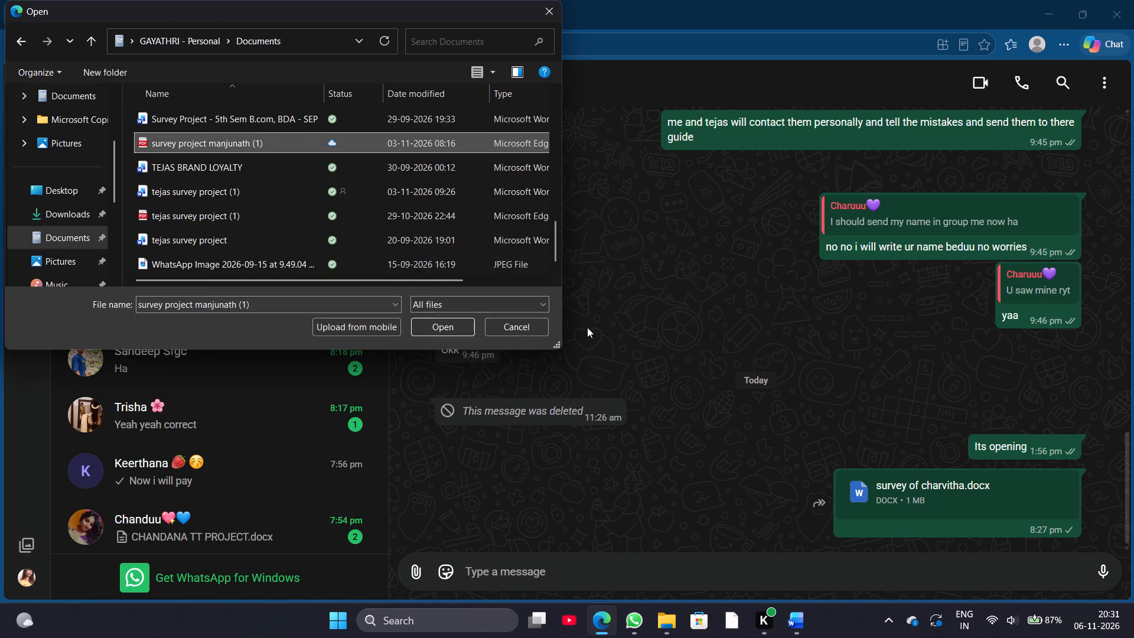
Choose the survey of charvitha PDF from the Documents folder as the attachment for the WhatsApp chat.
scroll(231, 253, up, 1)
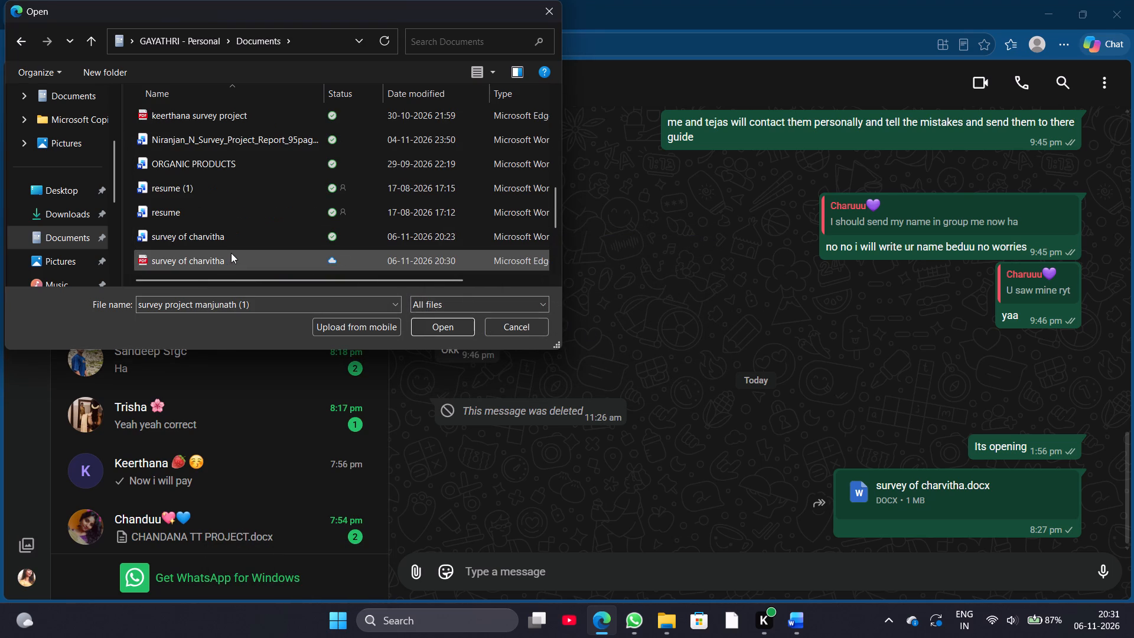
click(231, 253)
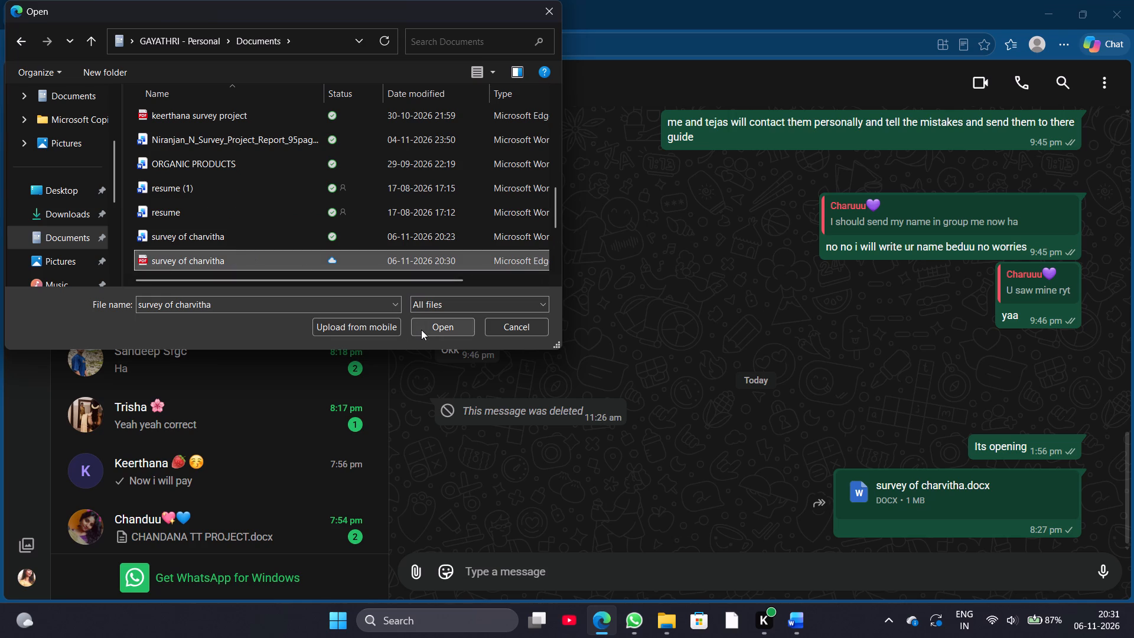
click(421, 330)
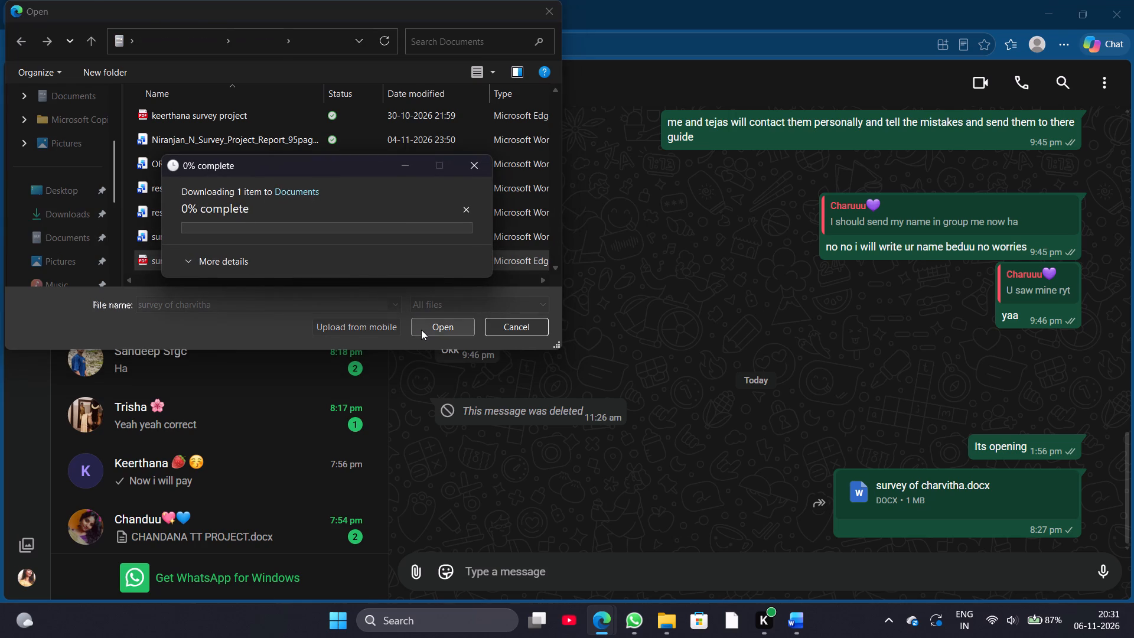